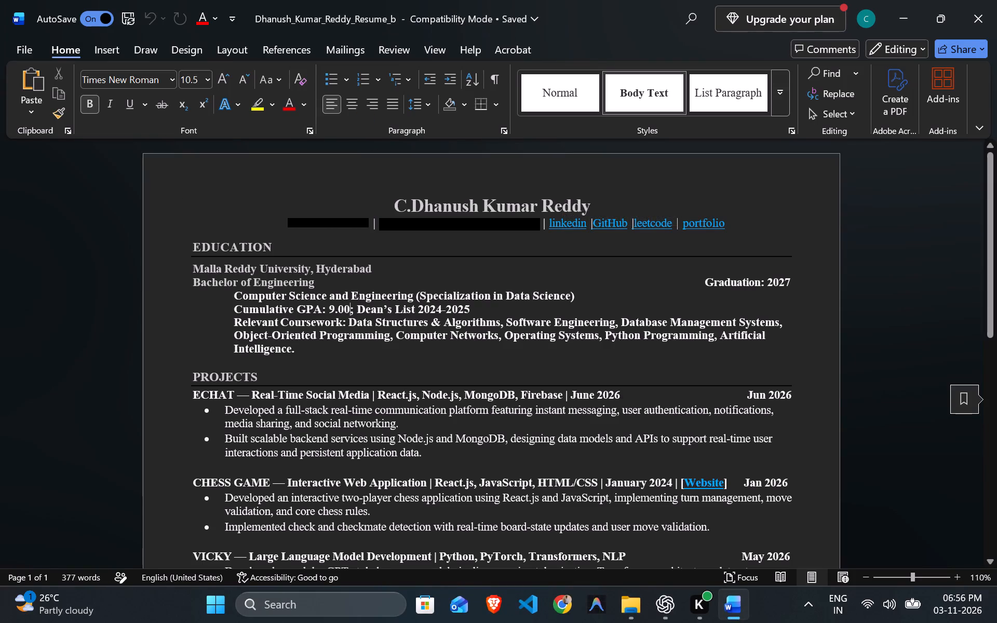
pyautogui.press('BackSpace')
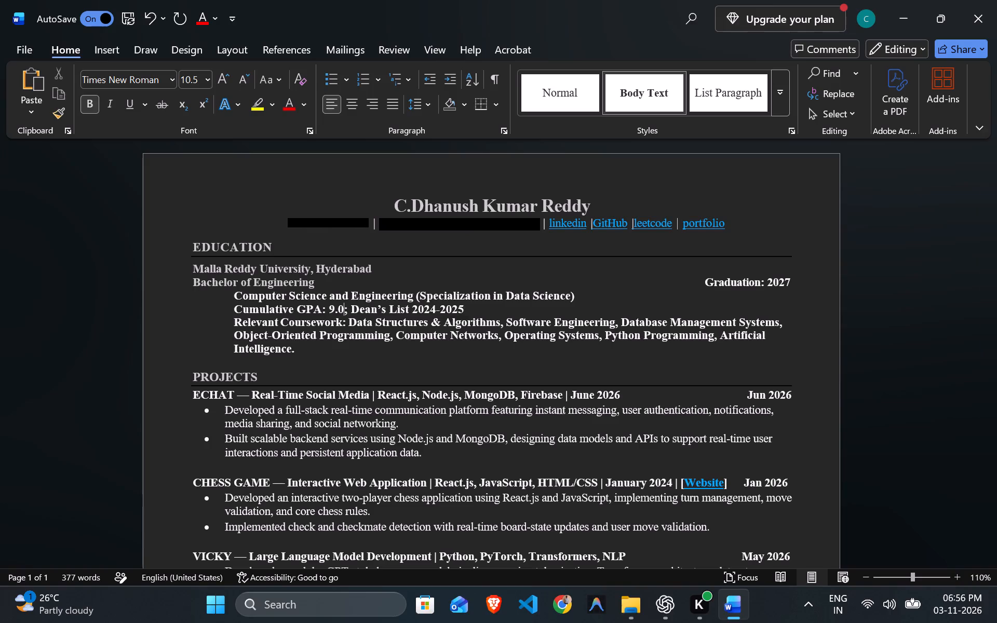
pyautogui.press('BackSpace')
pyautogui.press('BackSpace')
pyautogui.press('BackSpace')
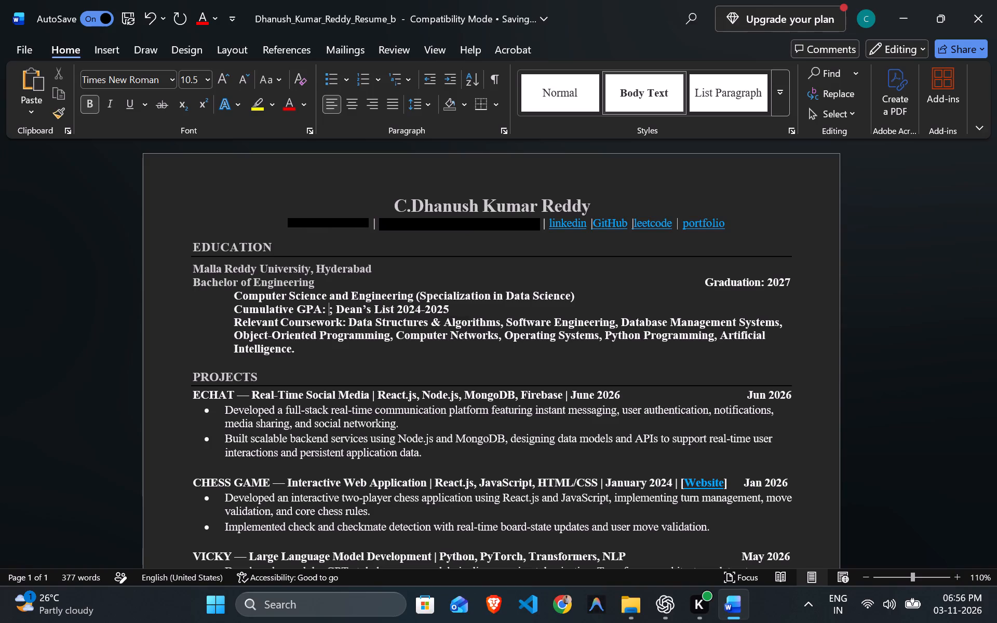
pyautogui.press('8')
pyautogui.press('.')
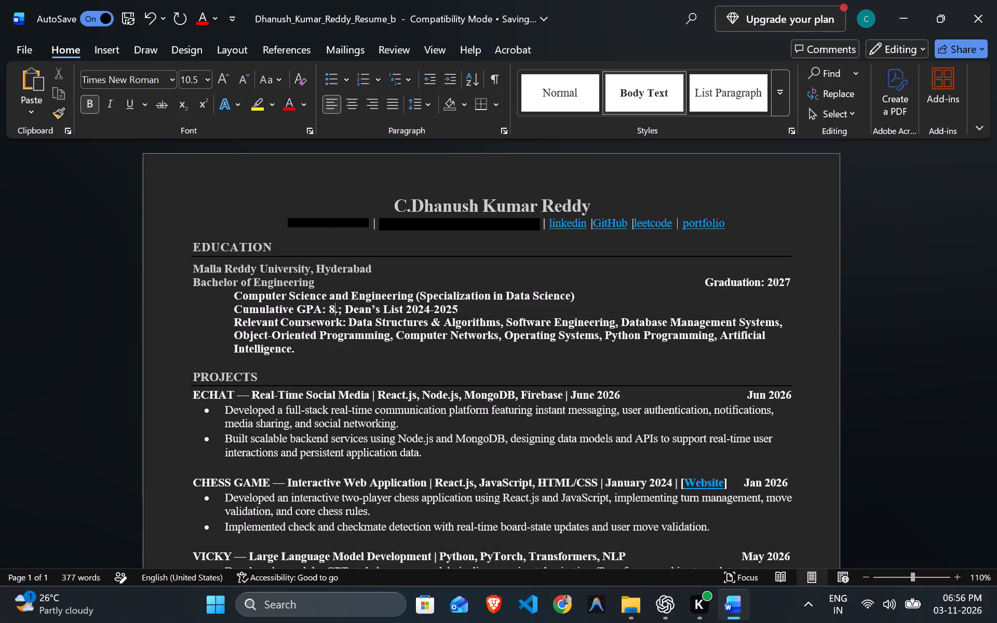
pyautogui.press('9')
pyautogui.press('6')
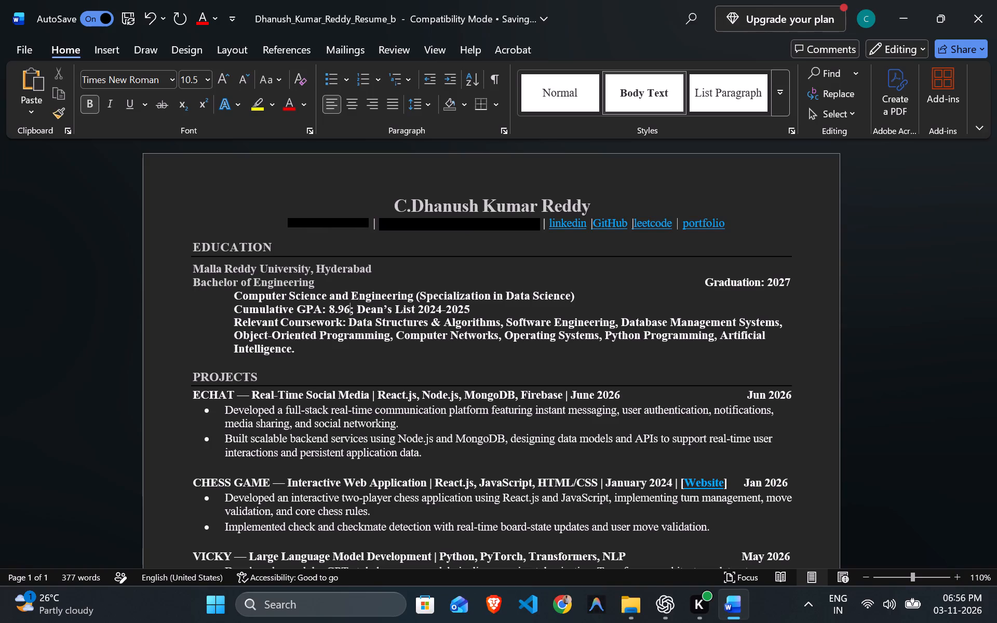
pyautogui.press('space')
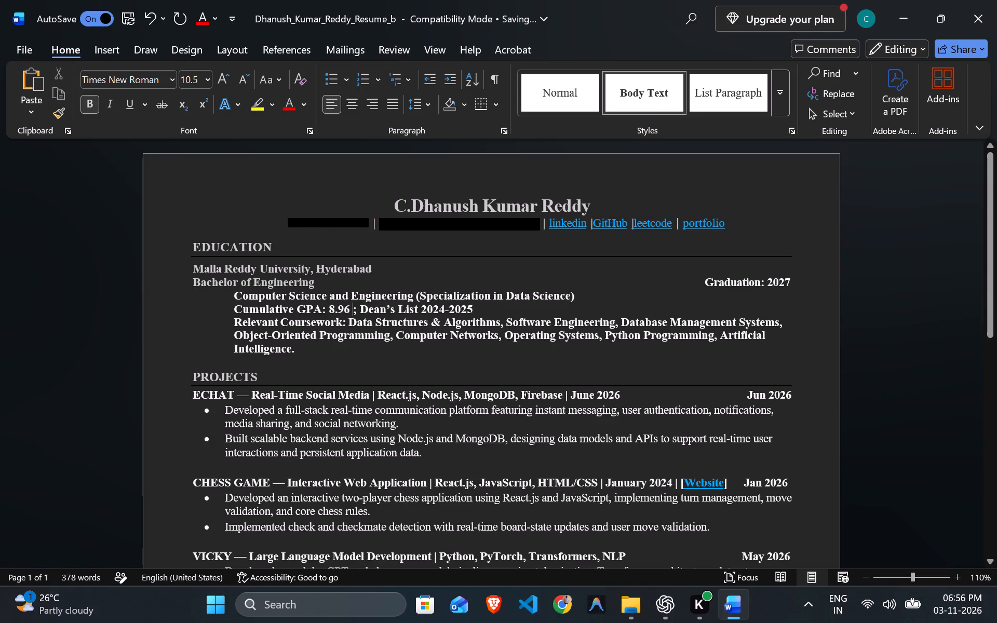
# Delete the semicolon and the Dean's List 2024-2025 text after the GPA.
pyautogui.click(469, 313)
pyautogui.click(472, 307)
pyautogui.moveTo(472, 307); pyautogui.dragTo(469, 307)
pyautogui.moveTo(469, 307); pyautogui.dragTo(352, 307)
pyautogui.press('BackSpace')
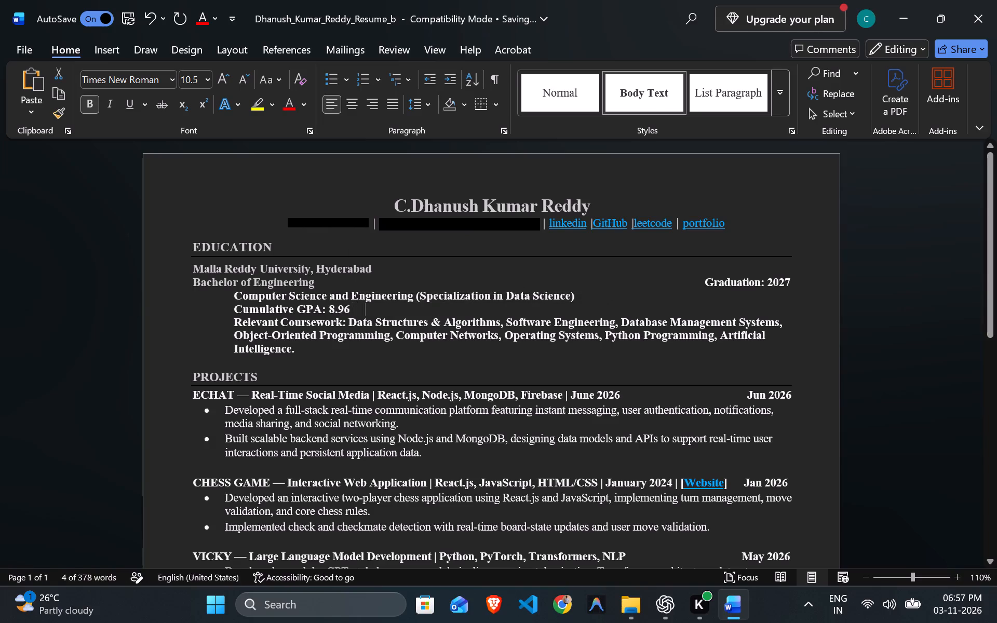
pyautogui.click(386, 307)
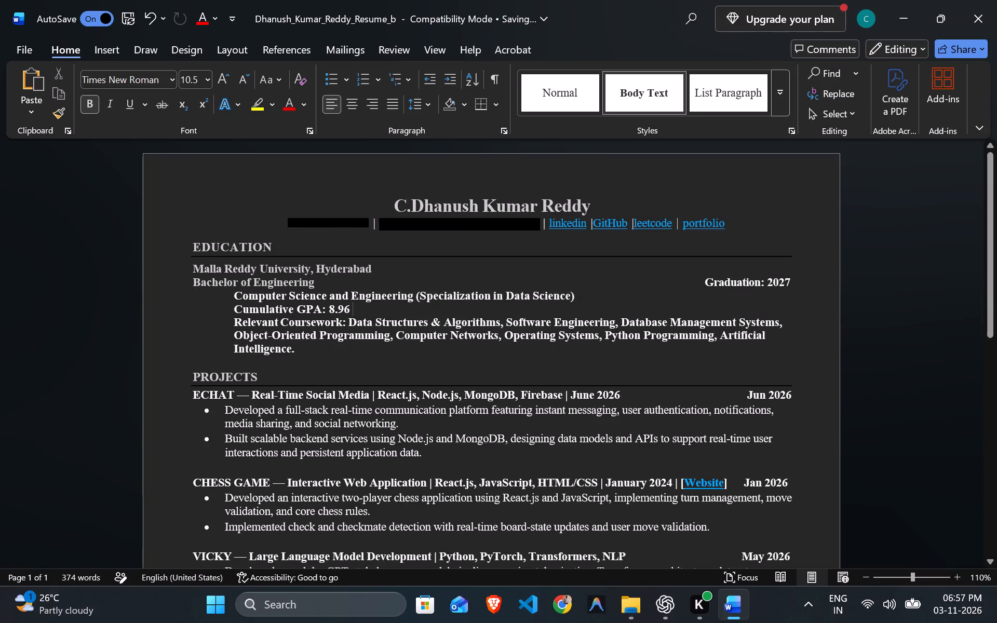
# Look over the resume's projects, skills and certifications, and return to the contact line at the top of the page.
pyautogui.scroll(-4, 476, 331)
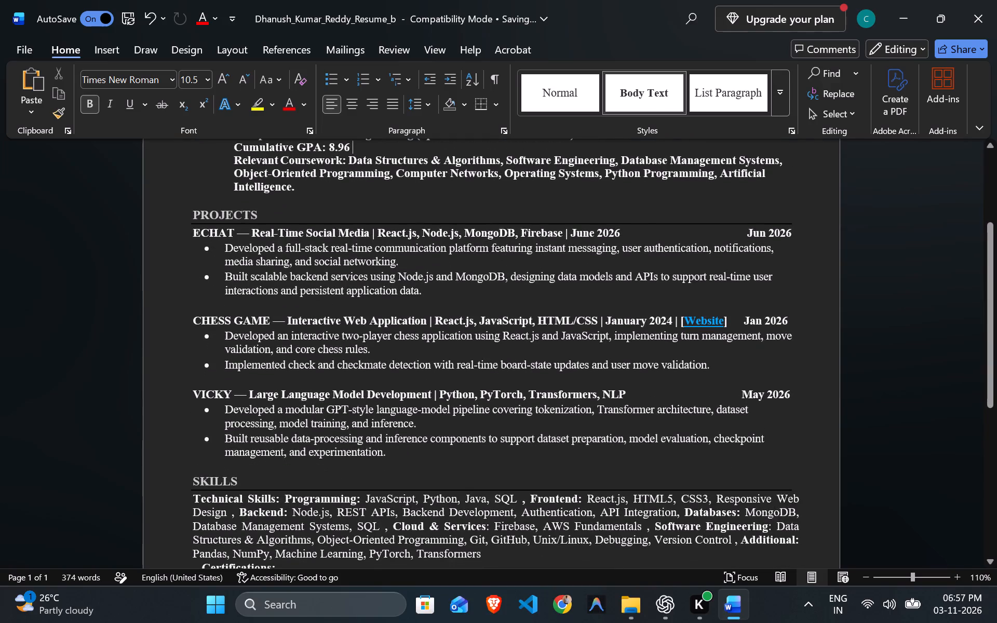
pyautogui.scroll(-2, 340, 283)
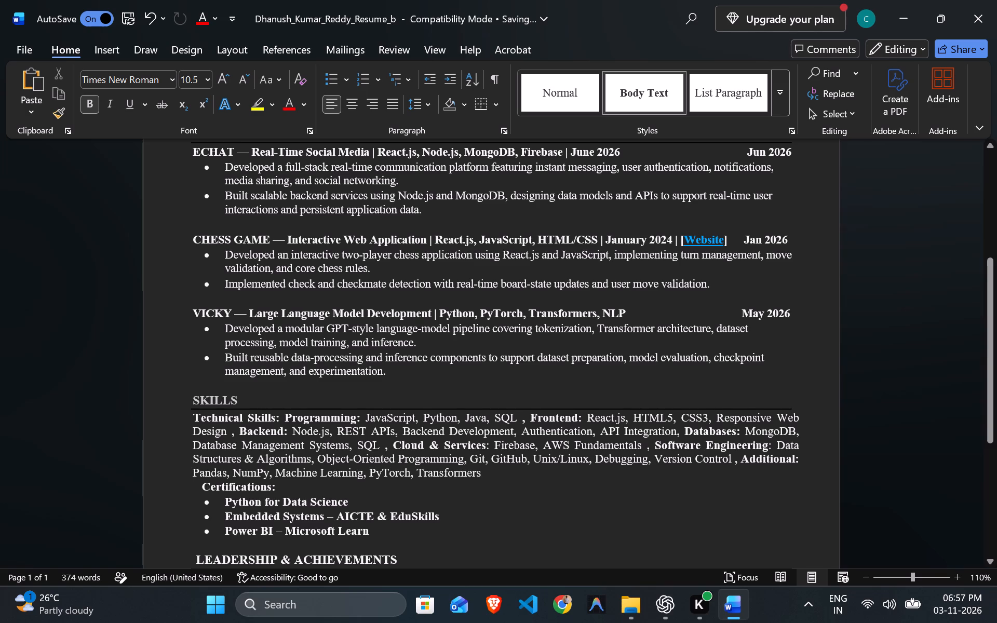
pyautogui.scroll(2, 273, 356)
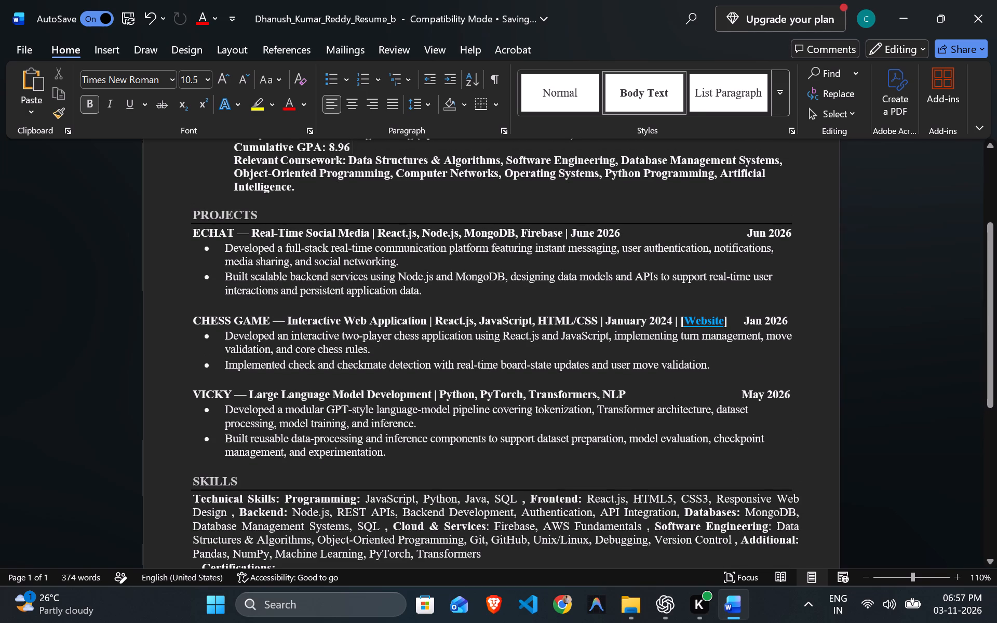
pyautogui.scroll(1, 441, 288)
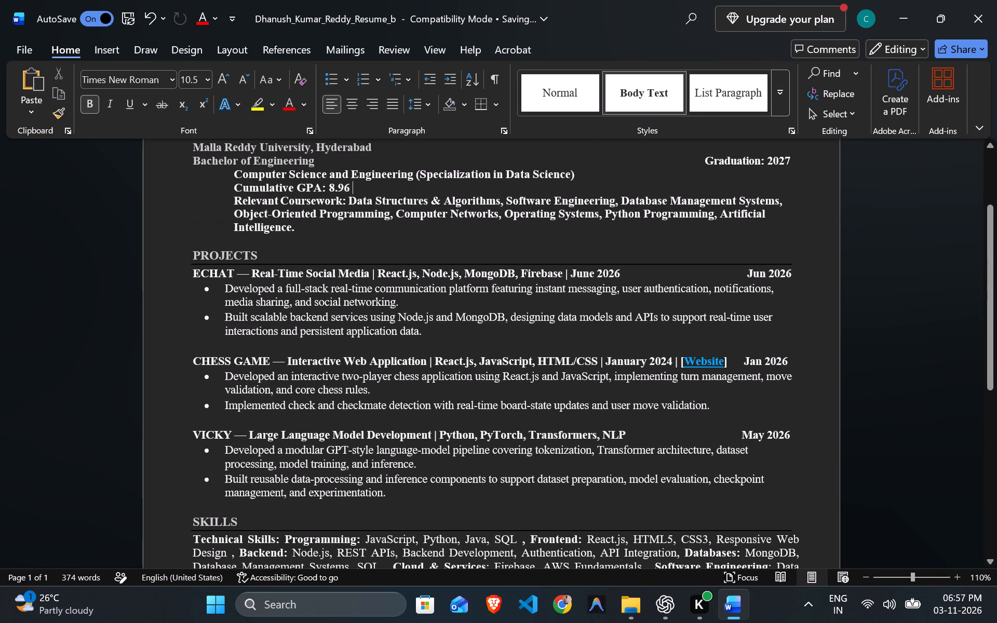
pyautogui.scroll(1, 345, 356)
pyautogui.scroll(-2, 361, 388)
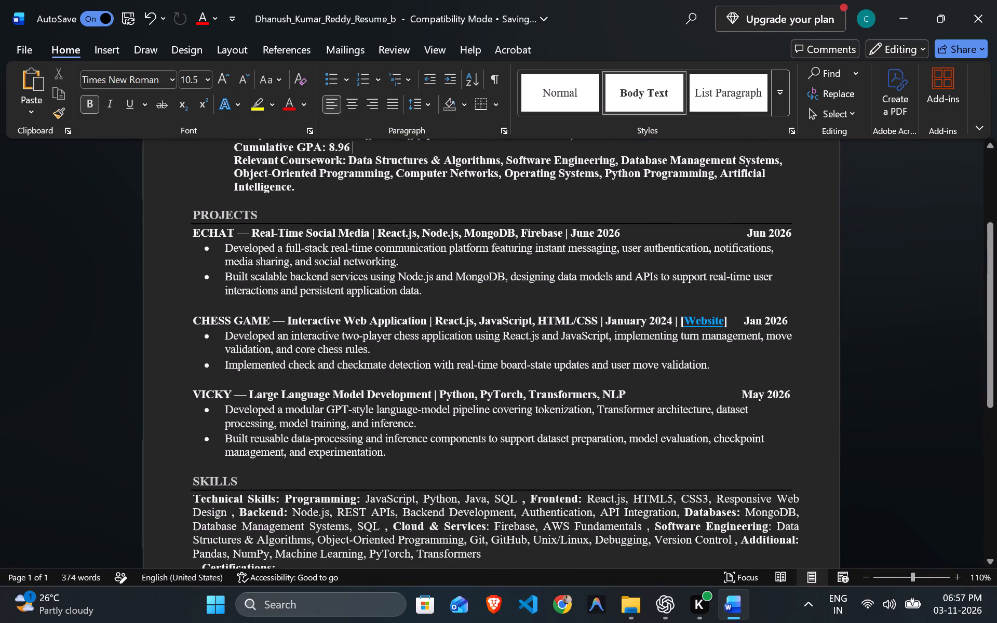
pyautogui.scroll(1, 247, 434)
pyautogui.scroll(3, 396, 408)
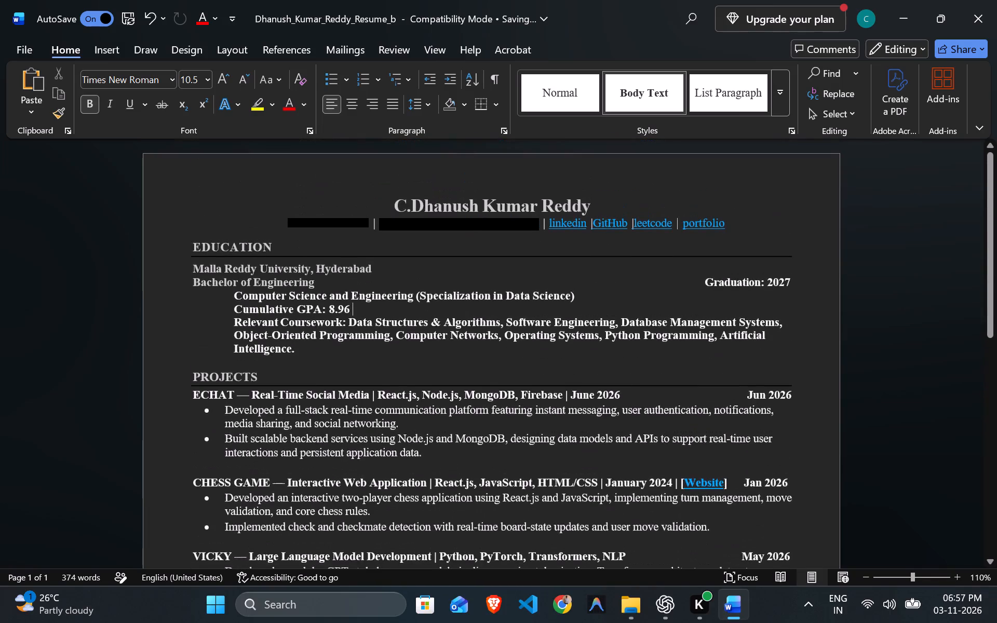
pyautogui.scroll(1, 396, 408)
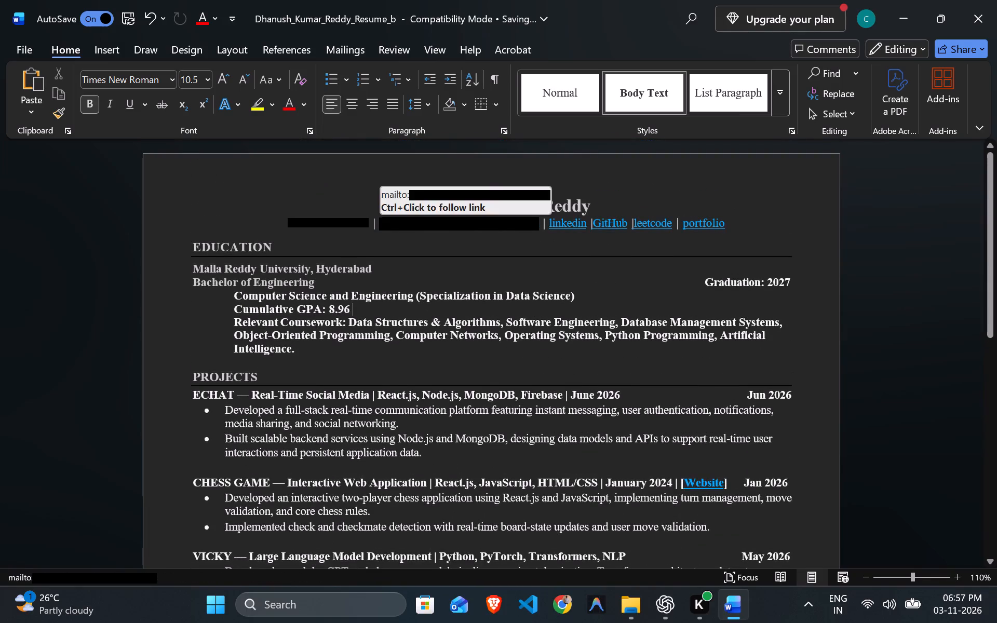
pyautogui.click(563, 225)
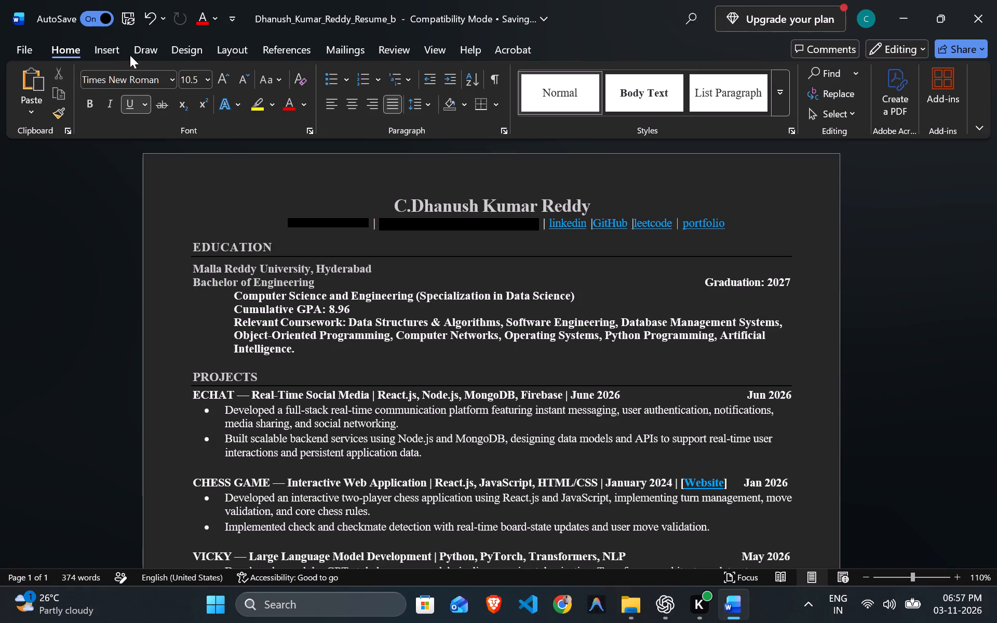
pyautogui.click(110, 54)
pyautogui.click(424, 78)
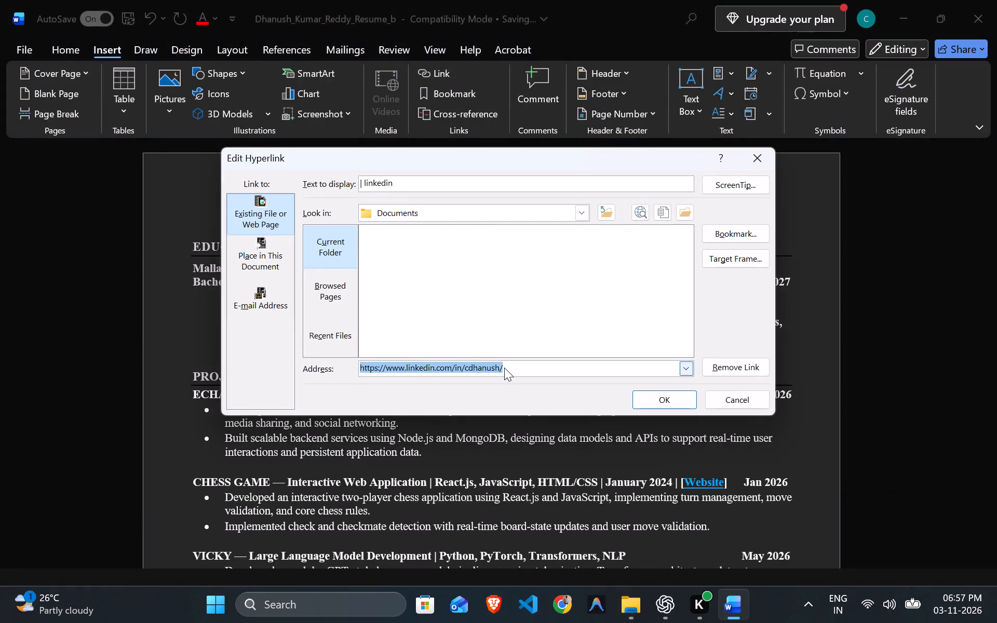
pyautogui.doubleClick(520, 369)
pyautogui.moveTo(520, 369); pyautogui.dragTo(448, 369)
pyautogui.click(498, 367)
pyautogui.moveTo(505, 367); pyautogui.dragTo(389, 363)
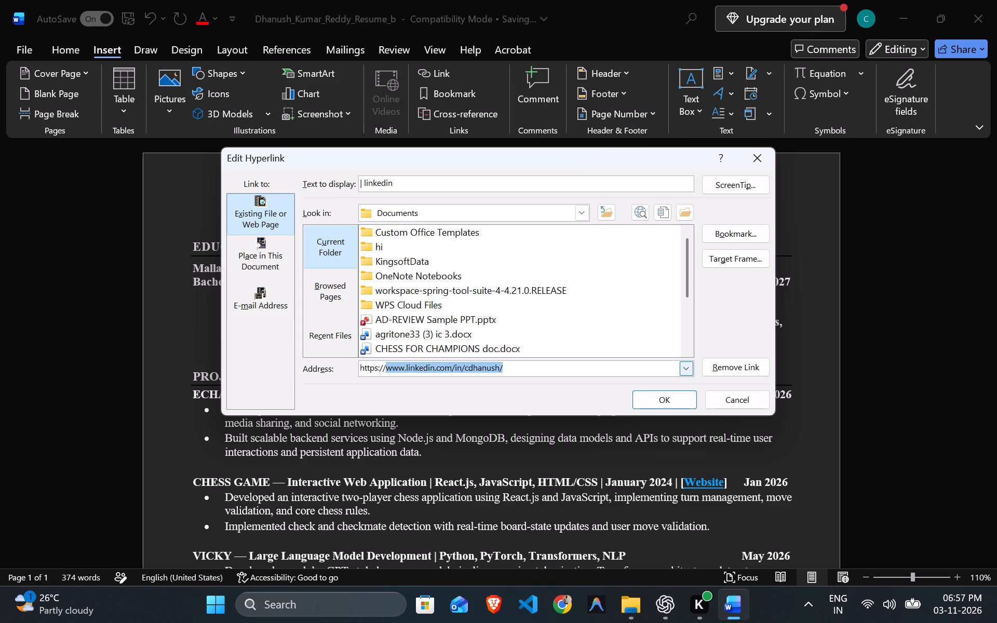
pyautogui.moveTo(389, 363); pyautogui.dragTo(407, 363)
pyautogui.hotkey('ctrl', 'c')
pyautogui.click(762, 155)
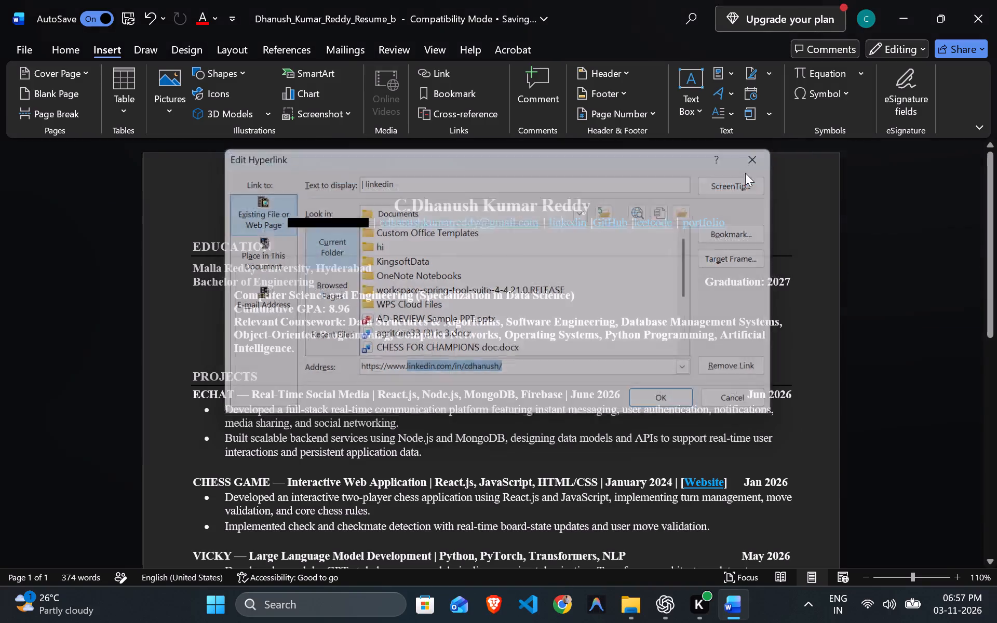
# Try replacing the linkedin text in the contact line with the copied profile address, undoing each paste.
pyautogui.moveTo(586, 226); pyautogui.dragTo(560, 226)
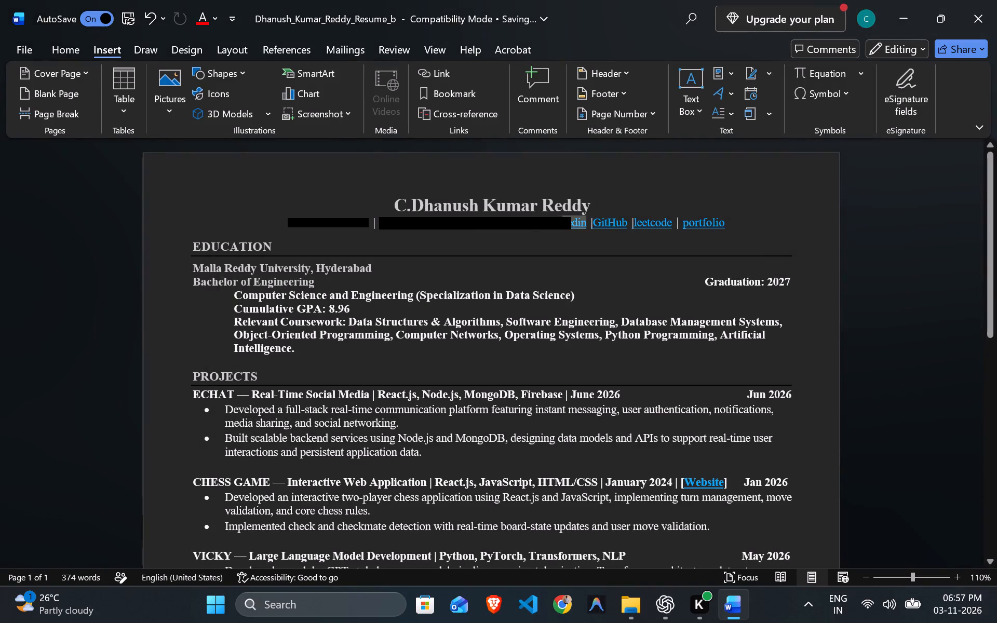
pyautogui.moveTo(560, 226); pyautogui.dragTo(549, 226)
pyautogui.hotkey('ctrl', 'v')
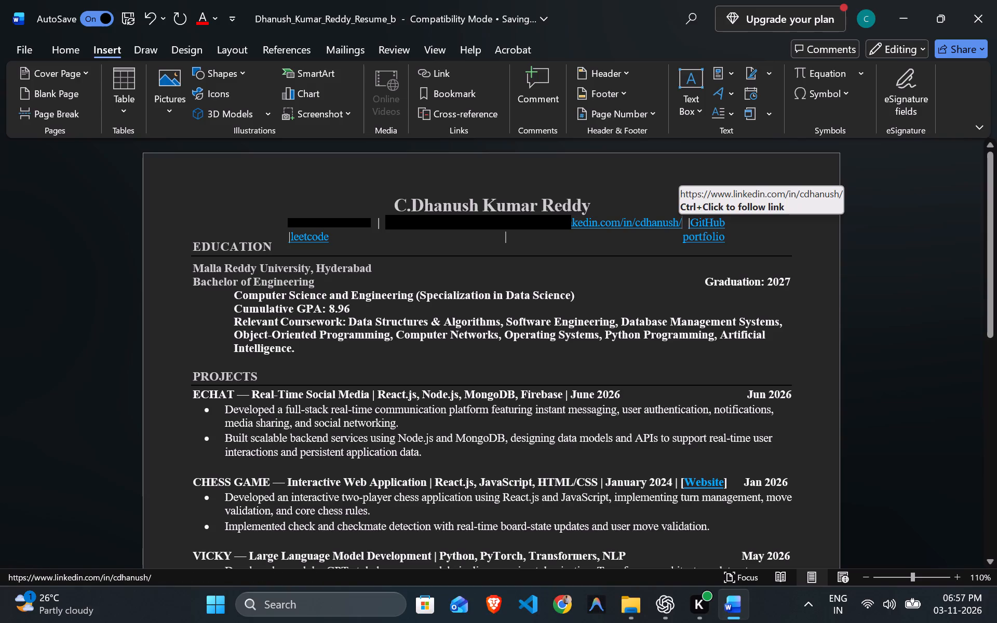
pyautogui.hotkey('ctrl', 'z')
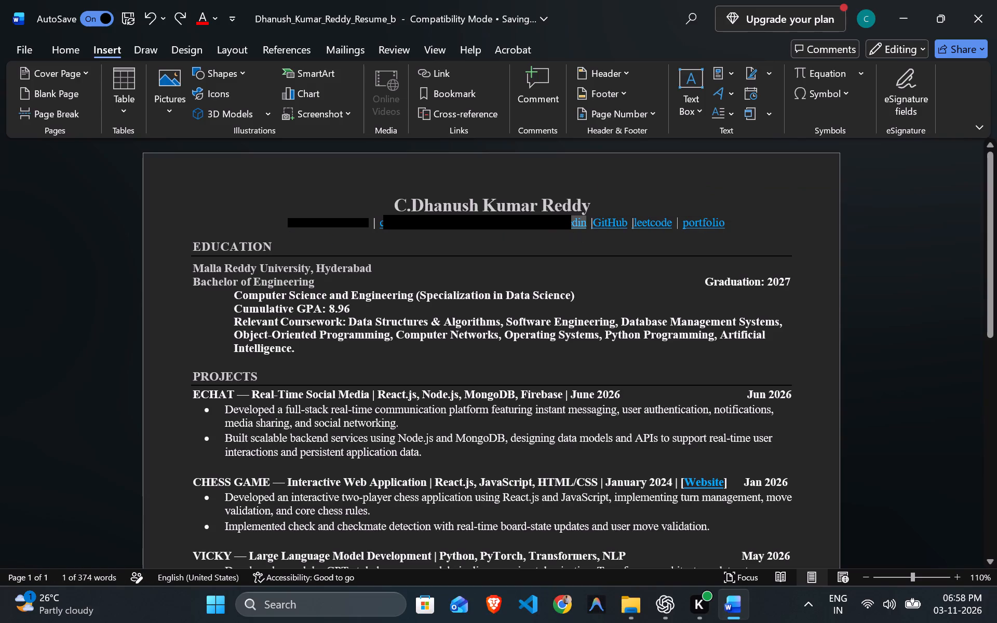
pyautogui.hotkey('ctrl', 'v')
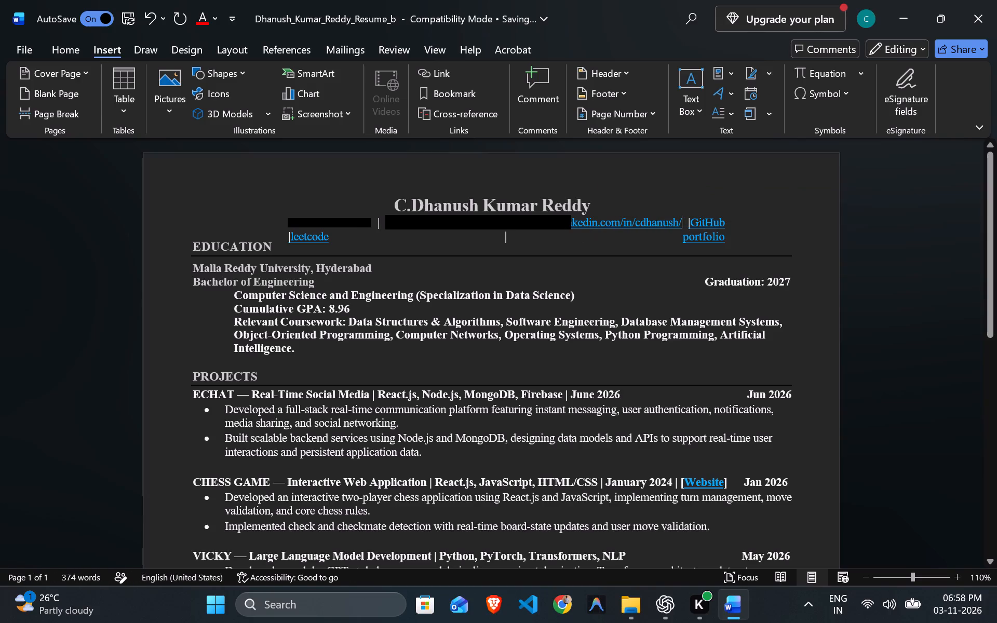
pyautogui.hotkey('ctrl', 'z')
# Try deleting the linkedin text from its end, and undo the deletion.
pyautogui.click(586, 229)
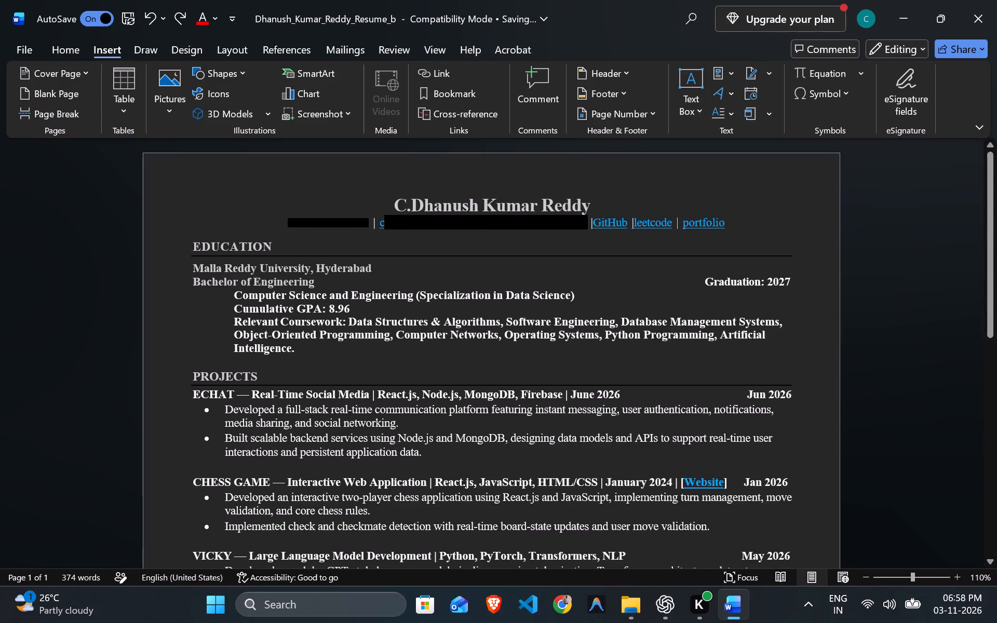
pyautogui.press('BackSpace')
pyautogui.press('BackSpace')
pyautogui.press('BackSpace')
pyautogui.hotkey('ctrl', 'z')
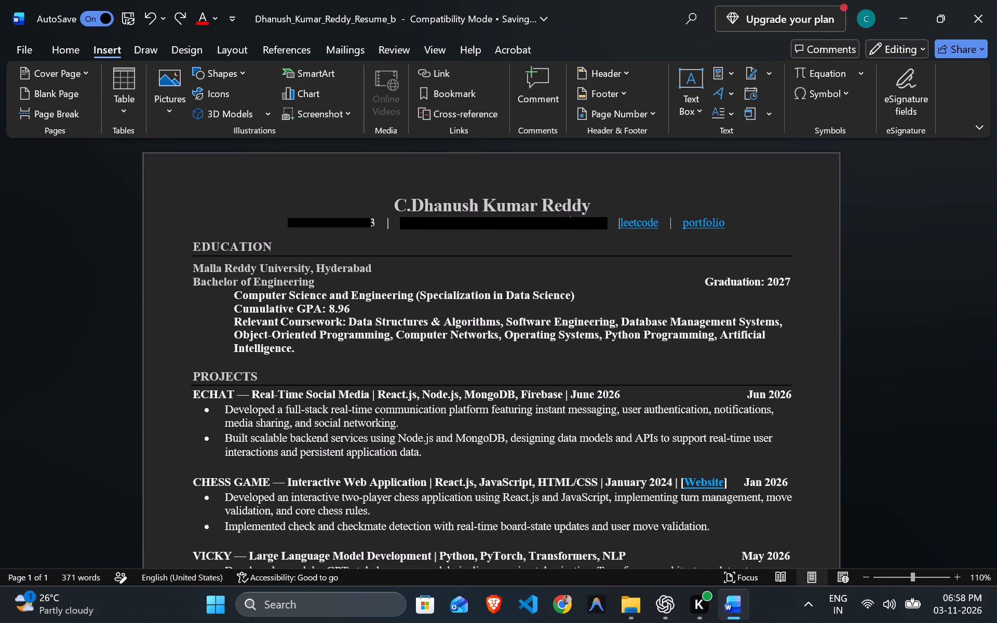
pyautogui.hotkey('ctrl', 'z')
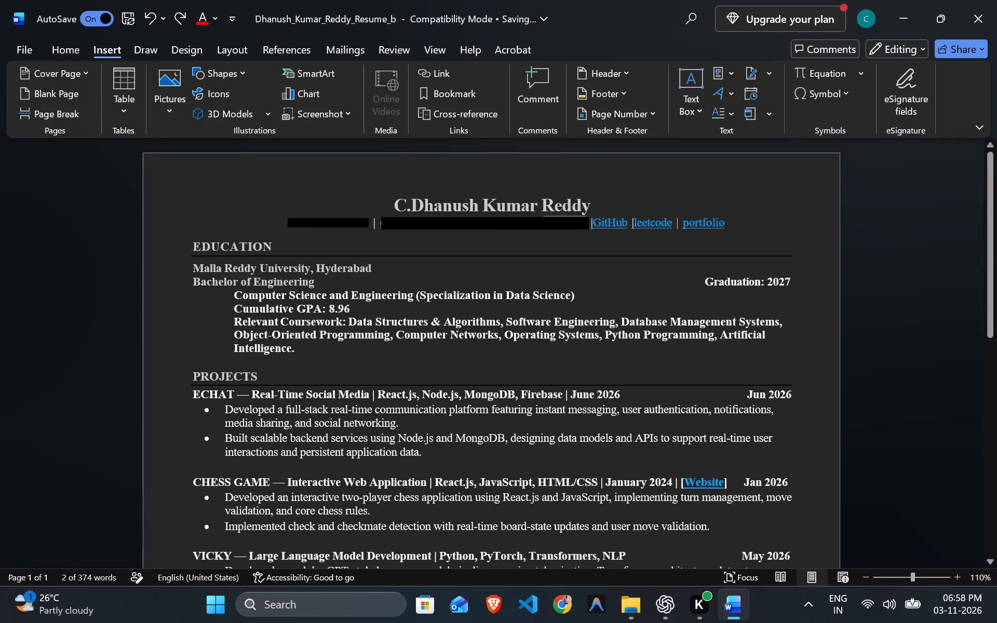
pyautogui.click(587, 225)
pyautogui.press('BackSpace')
# Replace the linkedin text in the contact line with the copied linkedin.com profile address.
pyautogui.click(545, 216)
pyautogui.moveTo(547, 219); pyautogui.dragTo(550, 219)
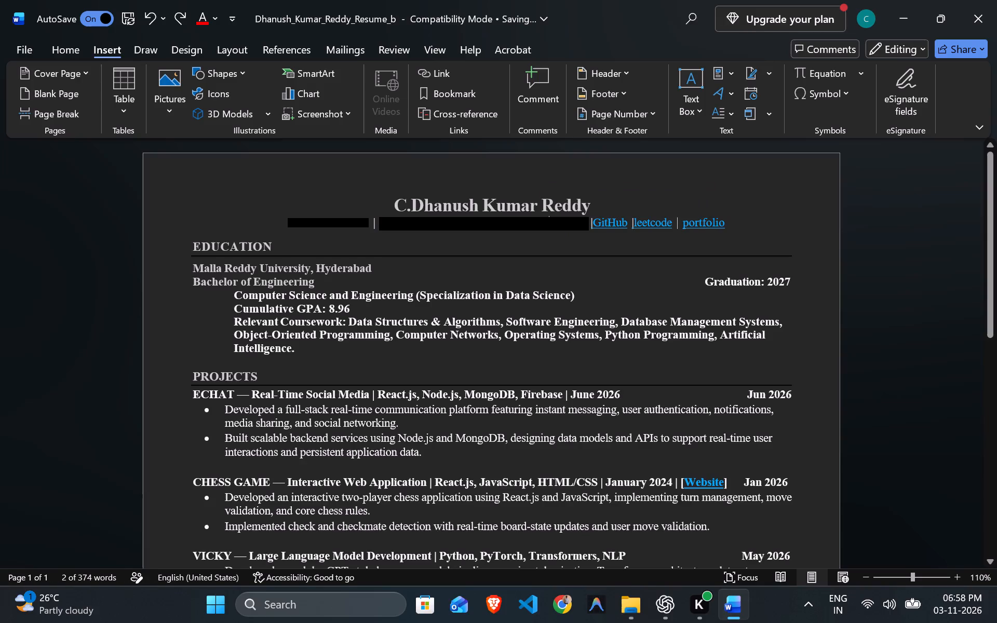
pyautogui.moveTo(550, 219); pyautogui.dragTo(586, 219)
pyautogui.hotkey('ctrl', 'v')
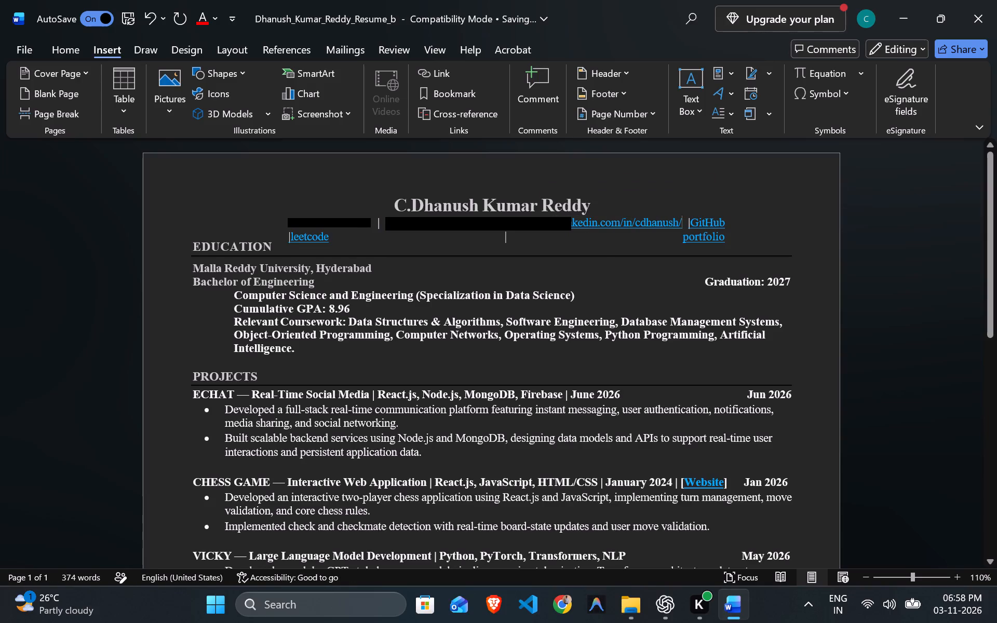
# Left-align the contact line under the resume's name heading.
pyautogui.click(289, 221)
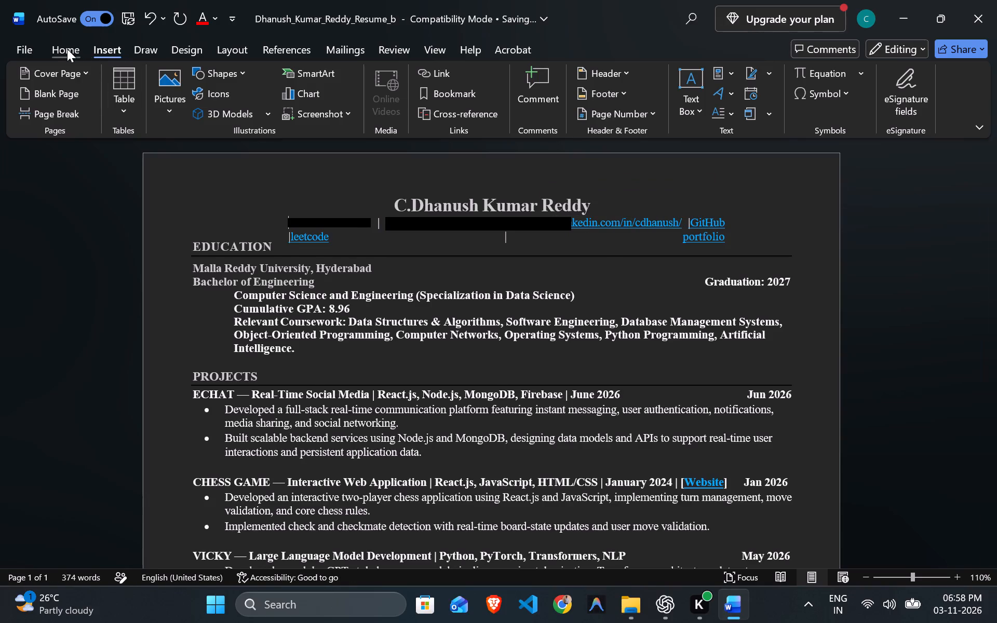
pyautogui.click(65, 49)
pyautogui.click(336, 100)
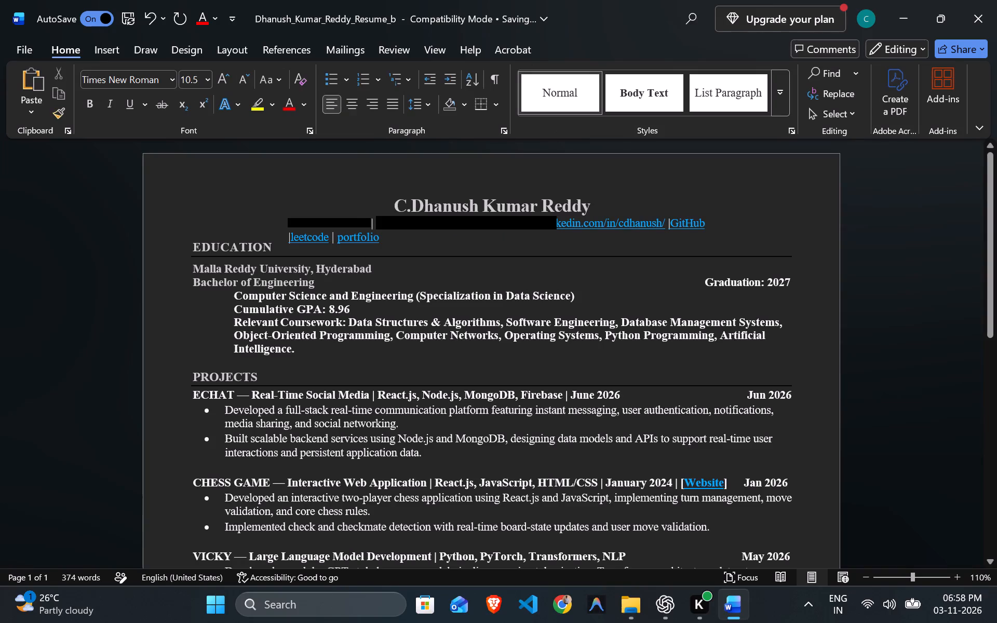
# Insert a space between the separator bar and the GitHub link in the contact line.
pyautogui.click(671, 222)
pyautogui.press('space')
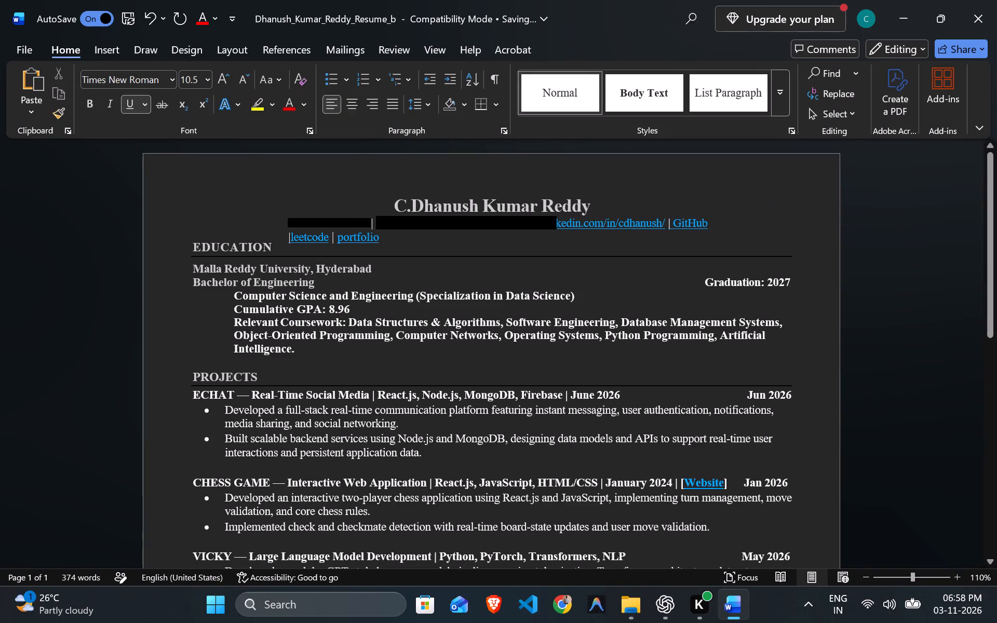
pyautogui.click(687, 222)
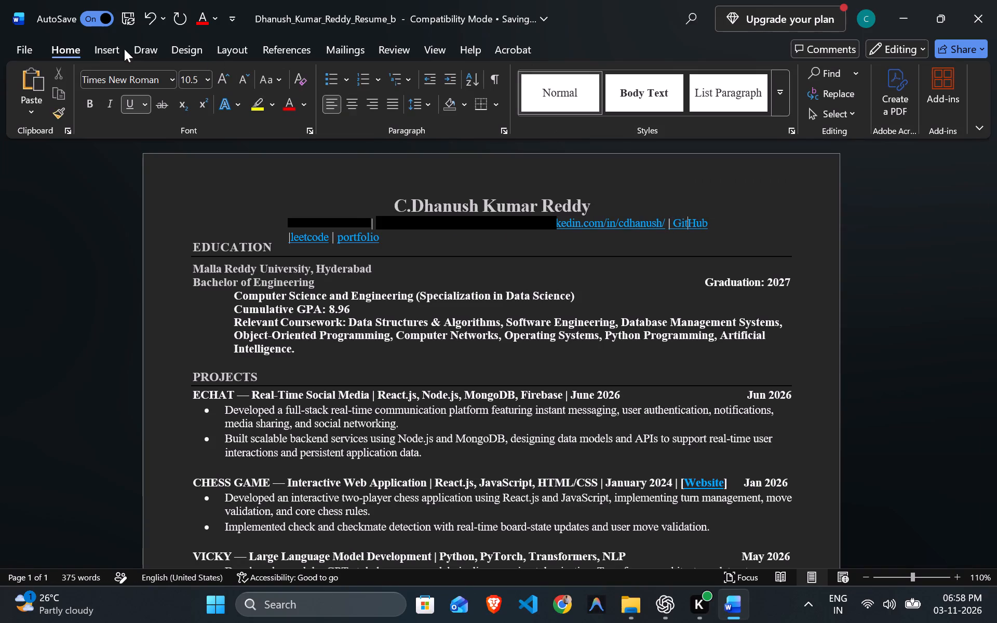
pyautogui.click(115, 45)
pyautogui.click(442, 70)
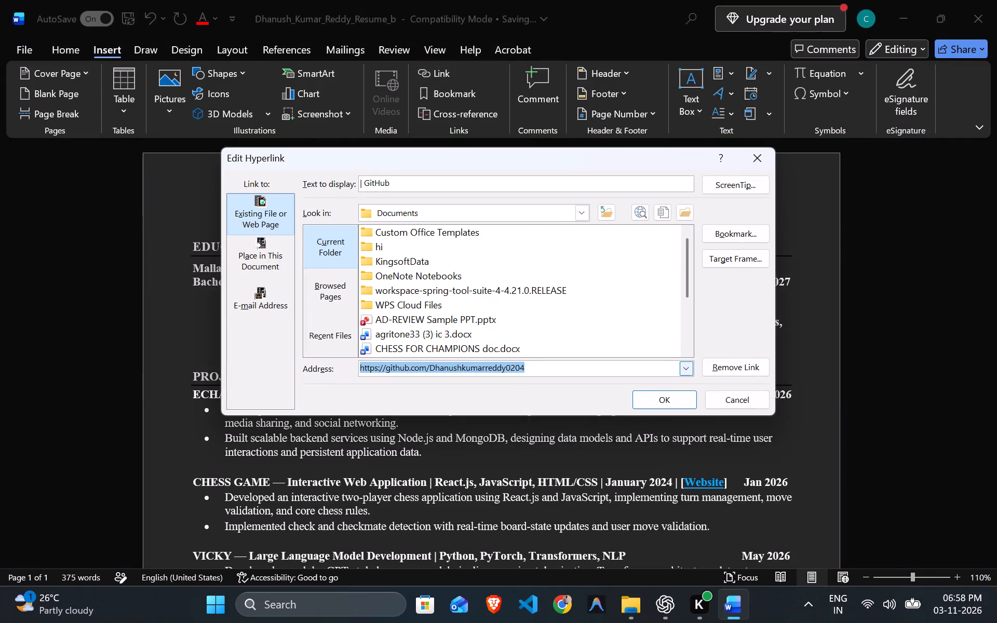
pyautogui.click(530, 365)
pyautogui.moveTo(530, 368); pyautogui.dragTo(392, 365)
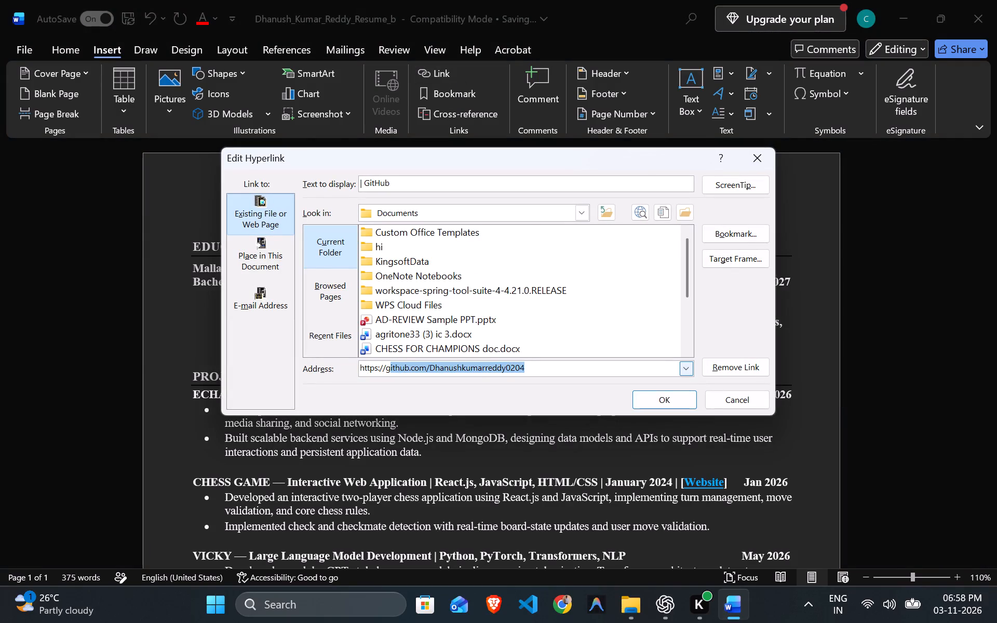
pyautogui.moveTo(392, 365); pyautogui.dragTo(386, 365)
pyautogui.hotkey('ctrl', 'c')
pyautogui.hotkey('alt', 'Tab')
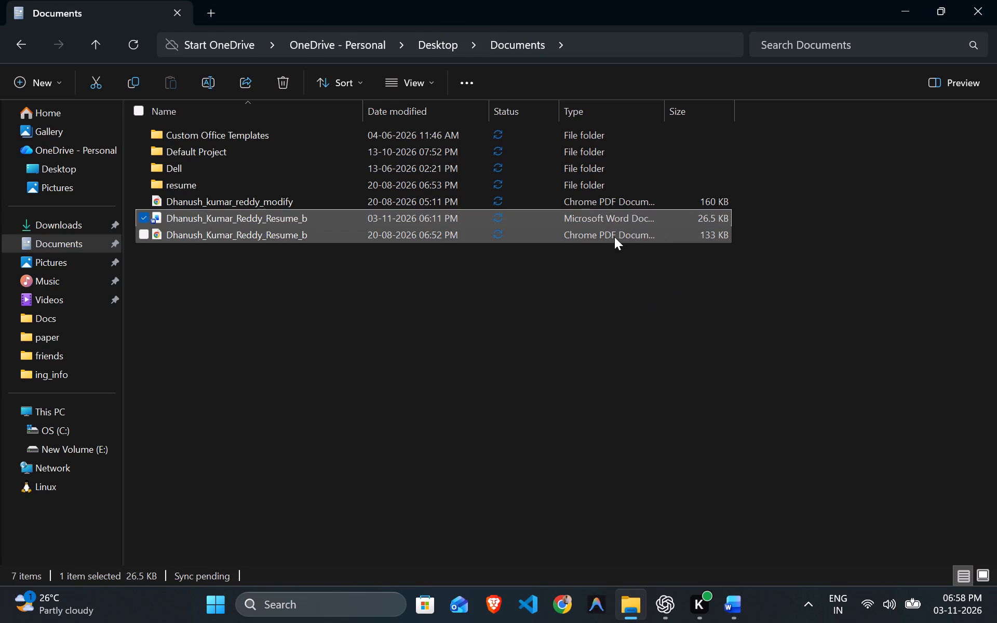
pyautogui.hotkey('alt', 'Tab')
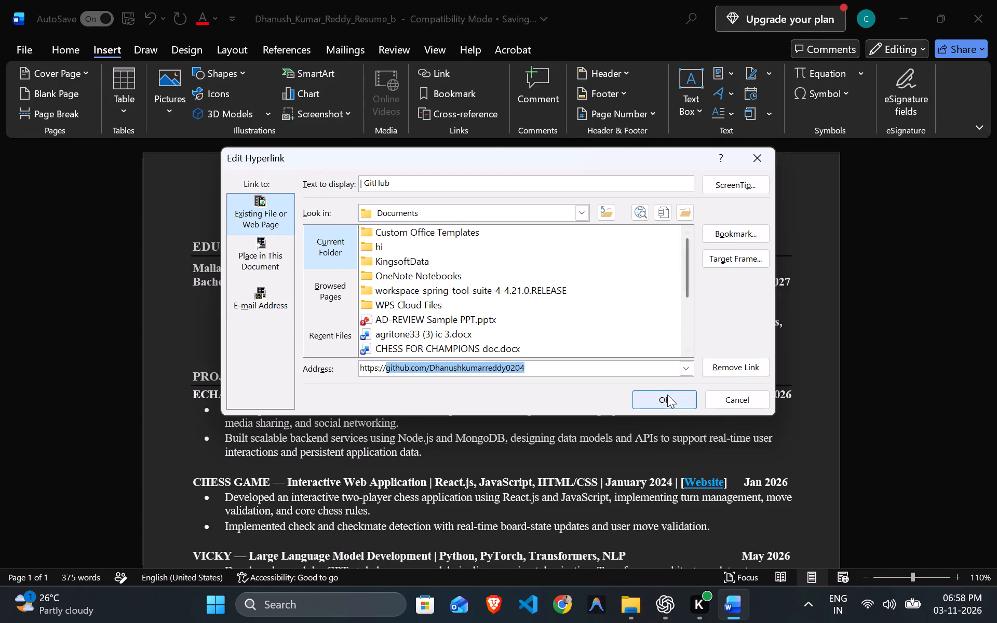
pyautogui.click(802, 315)
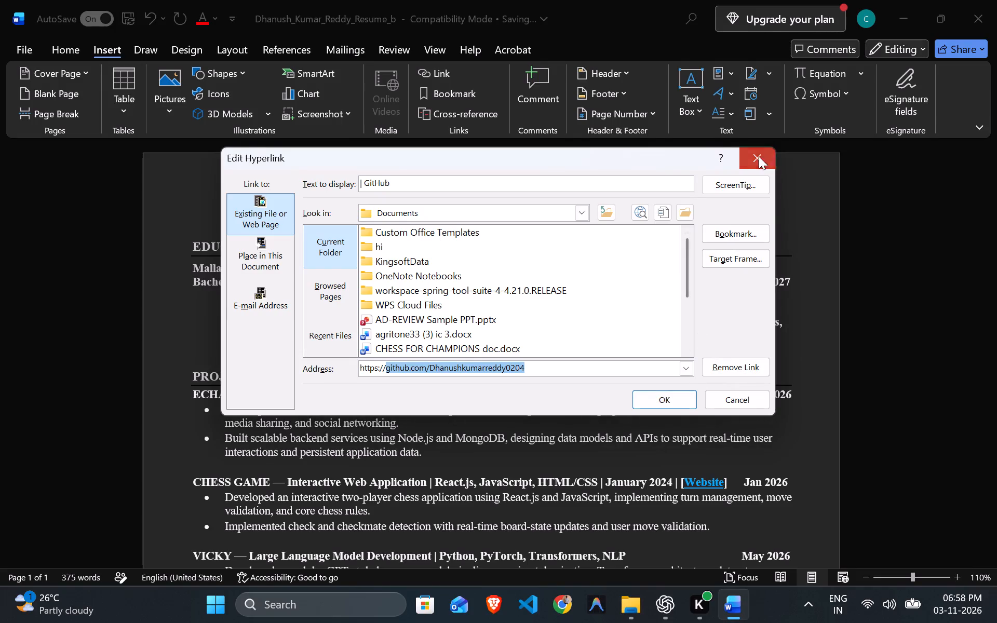
pyautogui.click(759, 156)
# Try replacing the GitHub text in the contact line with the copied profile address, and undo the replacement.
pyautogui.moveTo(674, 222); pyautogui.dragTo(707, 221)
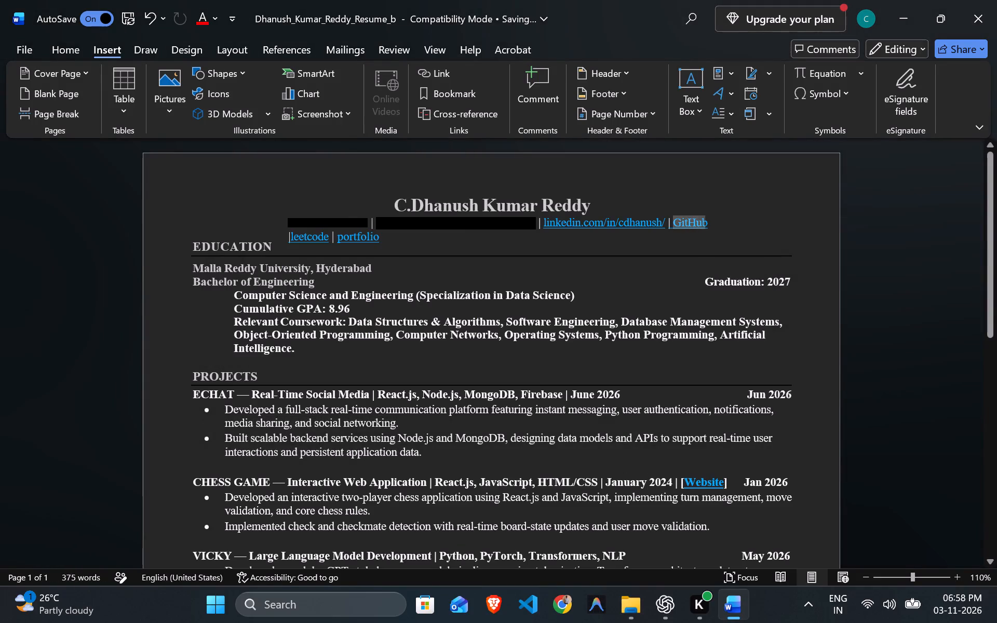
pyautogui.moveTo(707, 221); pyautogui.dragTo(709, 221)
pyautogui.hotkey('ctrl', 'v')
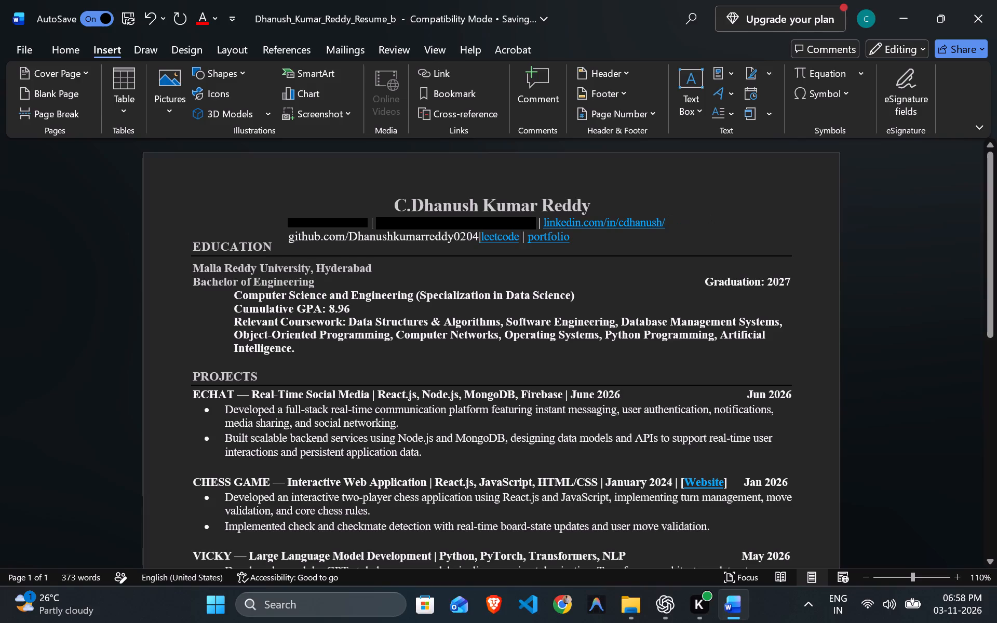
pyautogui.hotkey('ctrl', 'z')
# Remove the space before the GitHub link and replace the GitHub text with the copied github.com profile address.
pyautogui.click(678, 224)
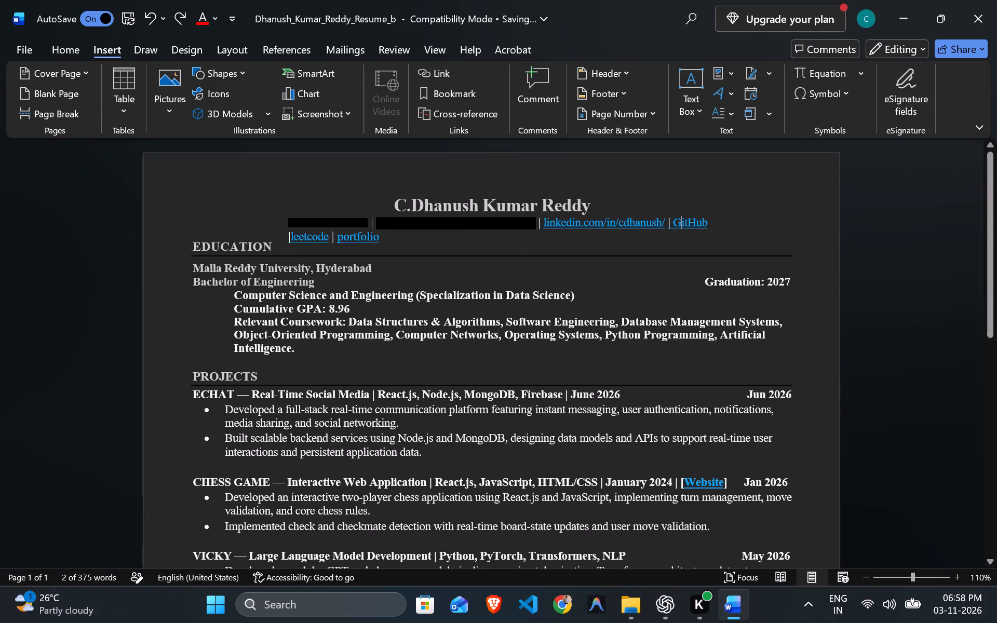
pyautogui.click(673, 224)
pyautogui.press('BackSpace')
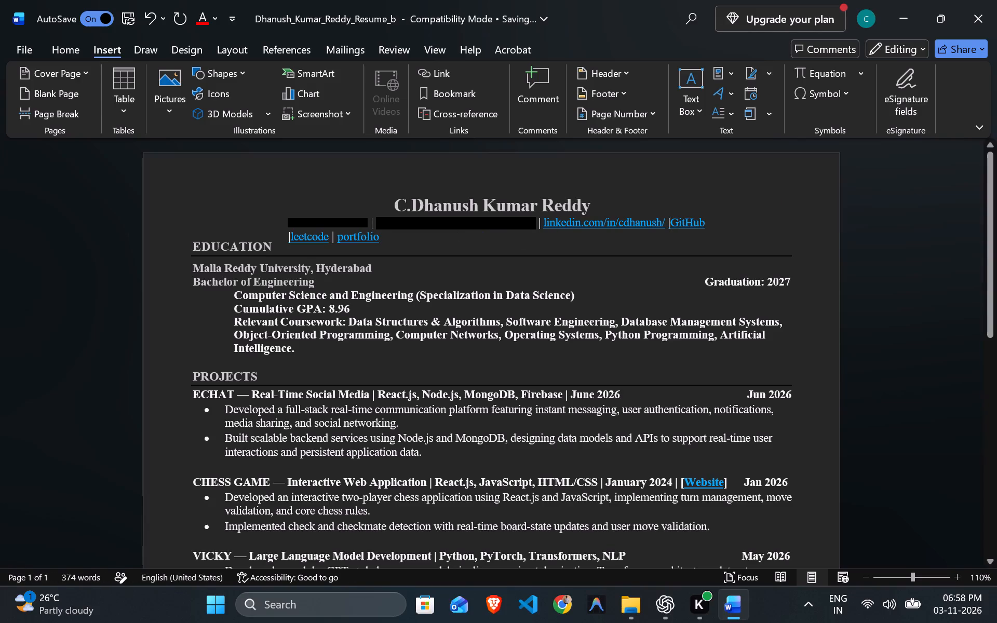
pyautogui.moveTo(707, 223); pyautogui.dragTo(670, 223)
pyautogui.moveTo(670, 223); pyautogui.dragTo(710, 222)
pyautogui.moveTo(710, 222); pyautogui.dragTo(696, 221)
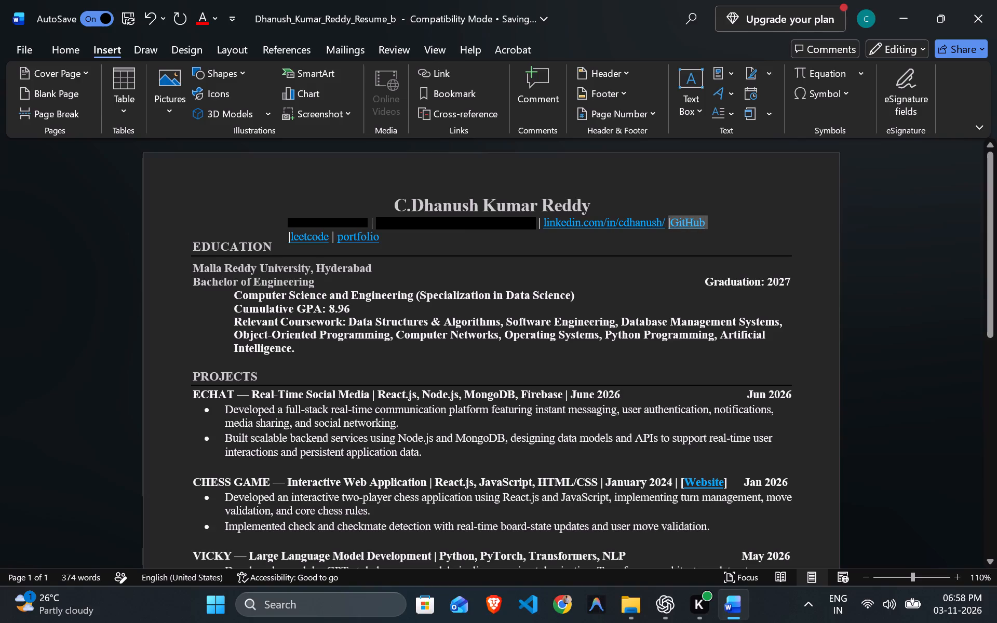
pyautogui.moveTo(696, 221); pyautogui.dragTo(697, 221)
pyautogui.hotkey('ctrl', 'v')
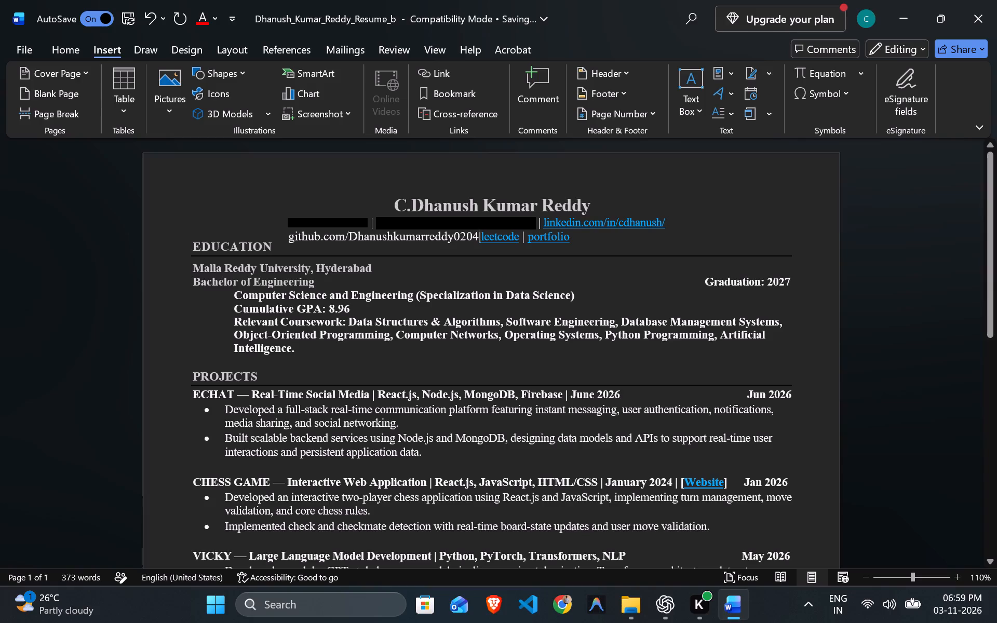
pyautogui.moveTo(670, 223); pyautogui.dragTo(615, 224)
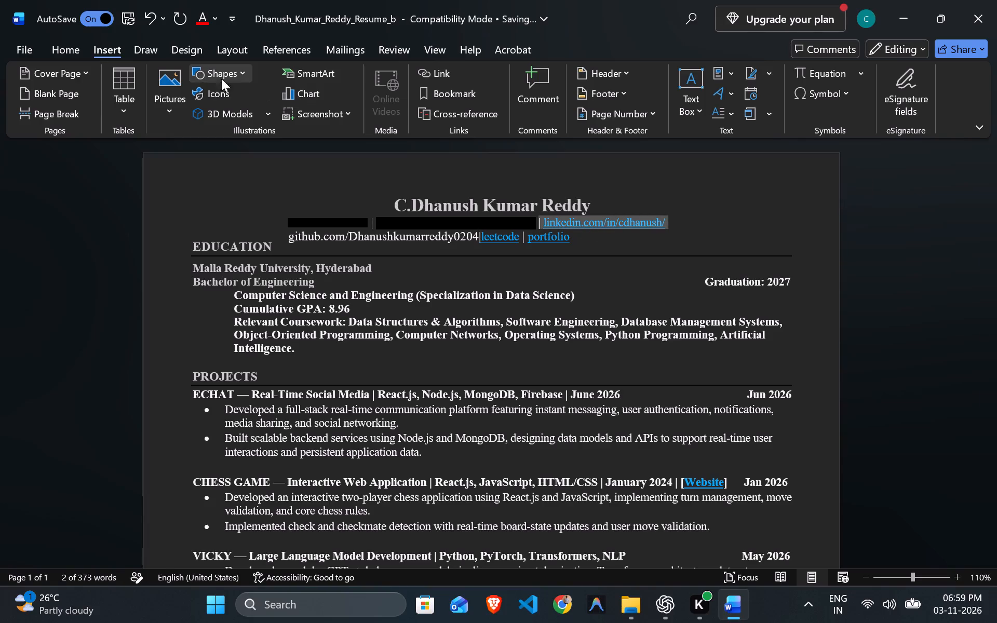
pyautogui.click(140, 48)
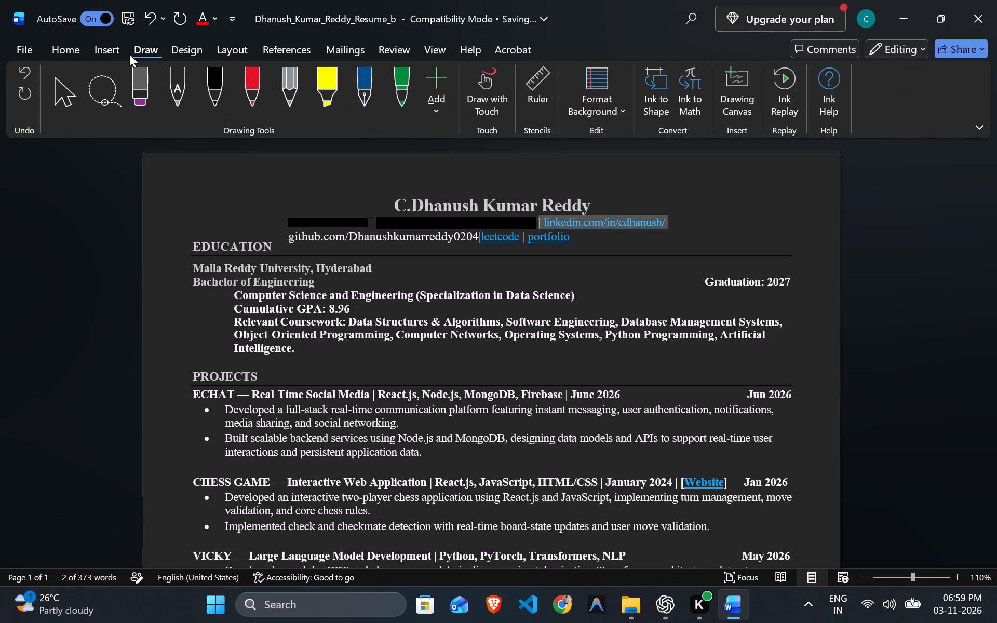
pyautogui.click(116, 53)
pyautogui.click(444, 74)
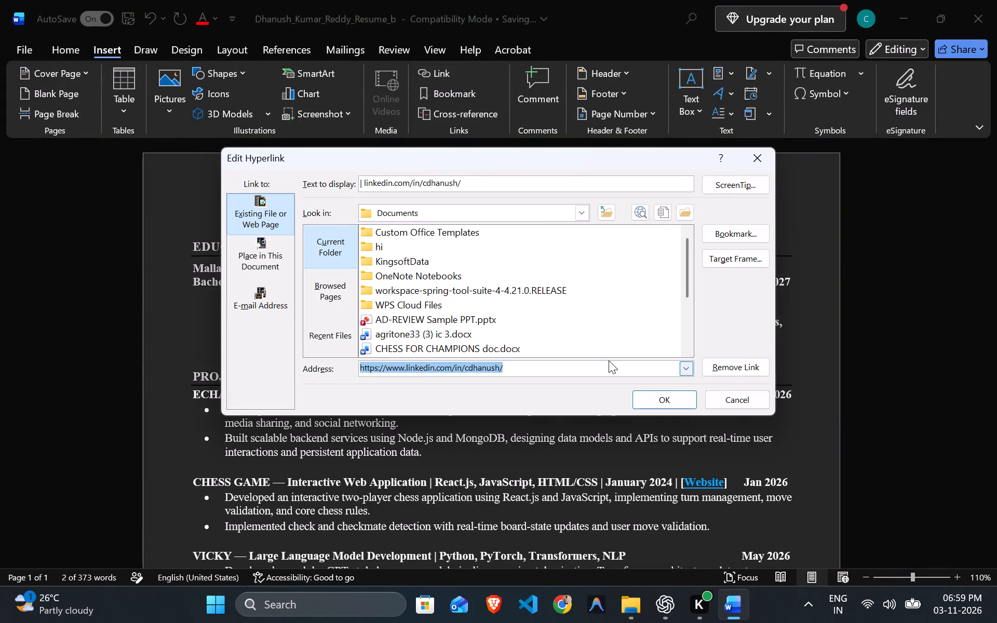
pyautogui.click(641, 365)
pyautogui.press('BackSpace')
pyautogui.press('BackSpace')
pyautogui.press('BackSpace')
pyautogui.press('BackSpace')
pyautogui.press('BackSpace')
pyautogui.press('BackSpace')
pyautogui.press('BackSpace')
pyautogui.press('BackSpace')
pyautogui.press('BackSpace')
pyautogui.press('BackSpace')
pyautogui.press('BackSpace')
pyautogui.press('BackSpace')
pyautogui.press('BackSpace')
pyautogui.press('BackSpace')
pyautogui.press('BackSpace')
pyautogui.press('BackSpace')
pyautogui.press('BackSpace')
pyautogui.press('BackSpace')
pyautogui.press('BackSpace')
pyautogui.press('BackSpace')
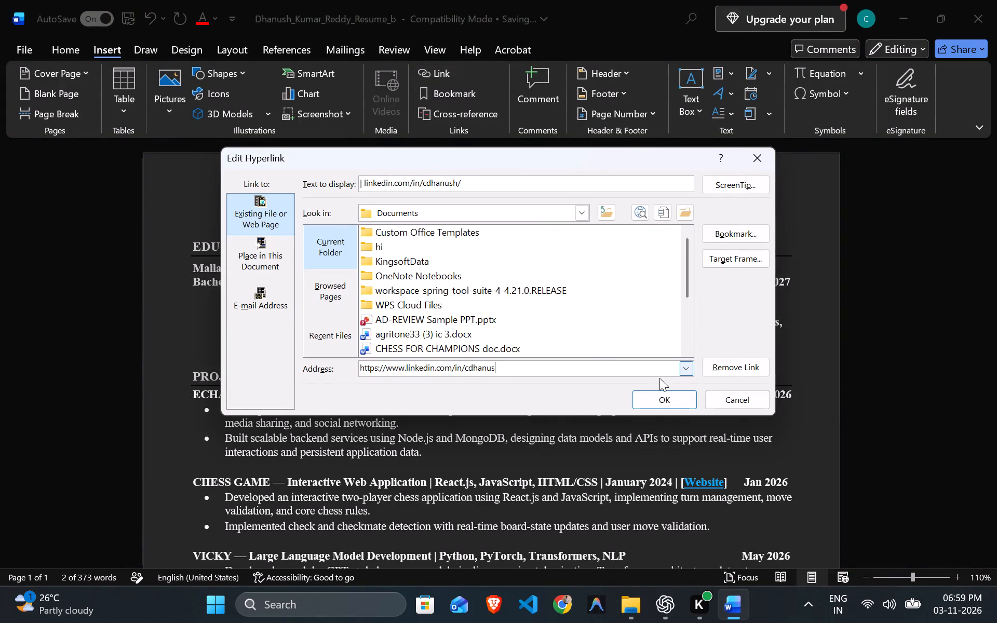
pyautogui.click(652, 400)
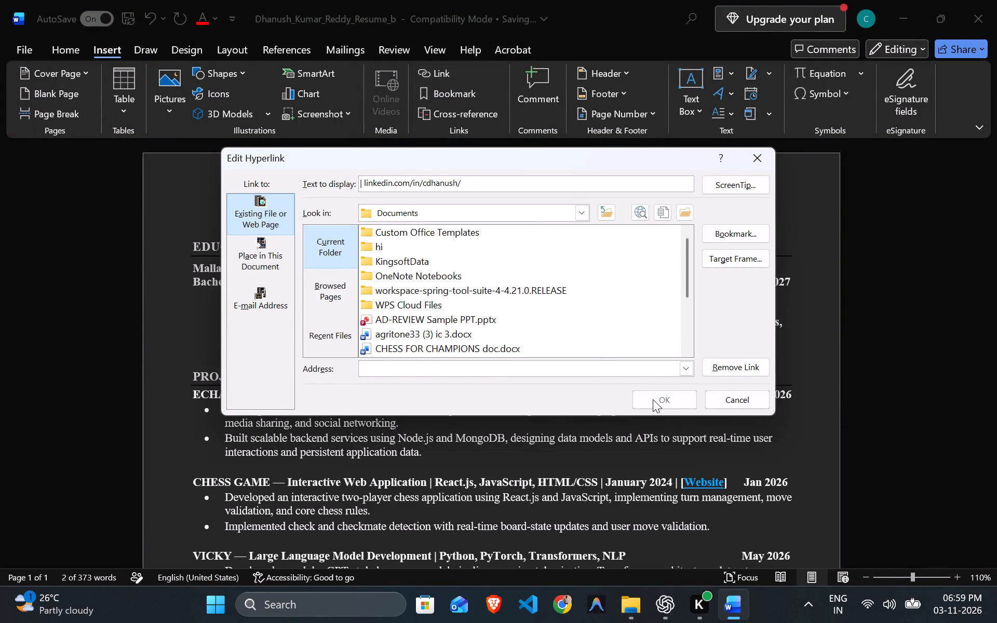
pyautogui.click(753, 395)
# Check the hyperlink address behind the linkedin.com profile text in the contact line.
pyautogui.click(670, 223)
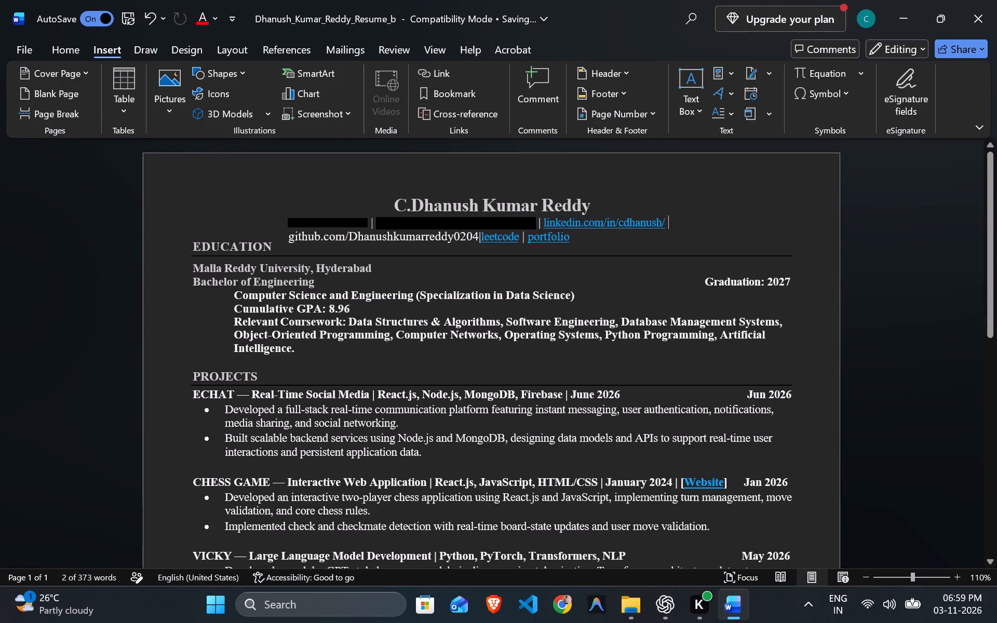
pyautogui.moveTo(670, 223); pyautogui.dragTo(668, 218)
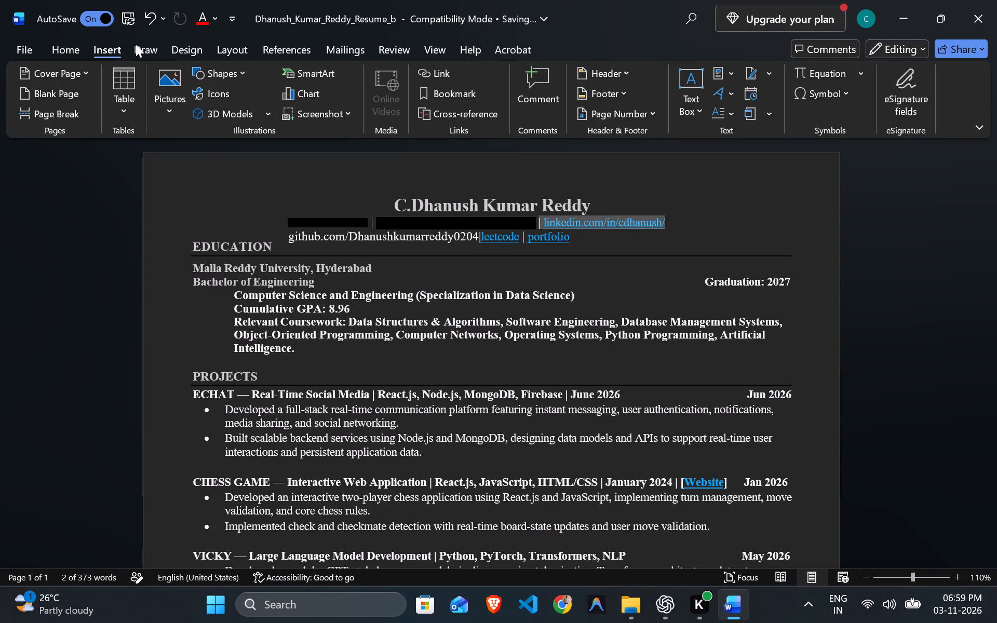
pyautogui.click(430, 76)
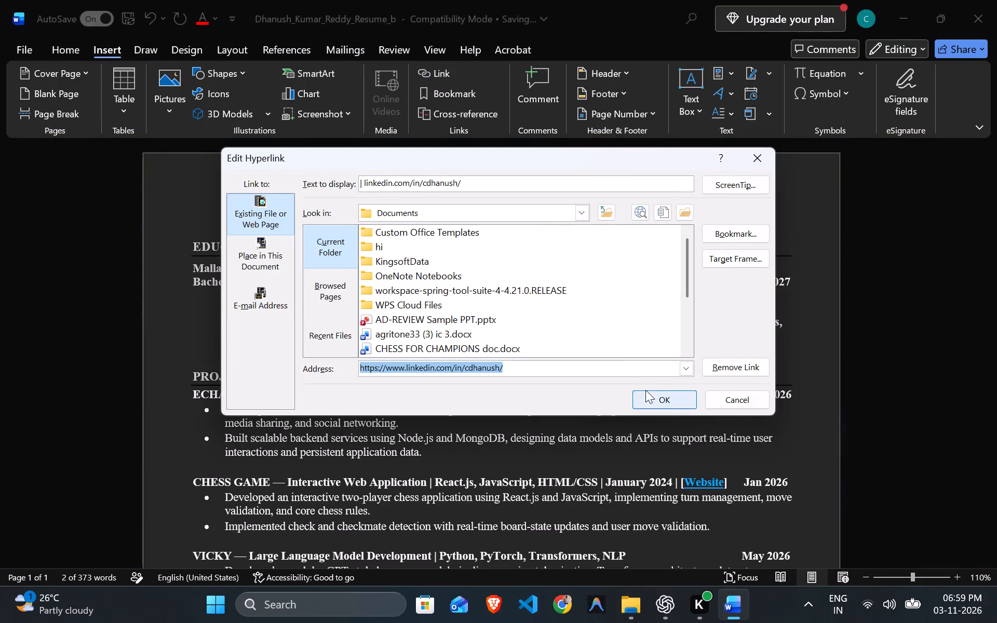
pyautogui.click(639, 368)
pyautogui.moveTo(639, 368); pyautogui.dragTo(623, 367)
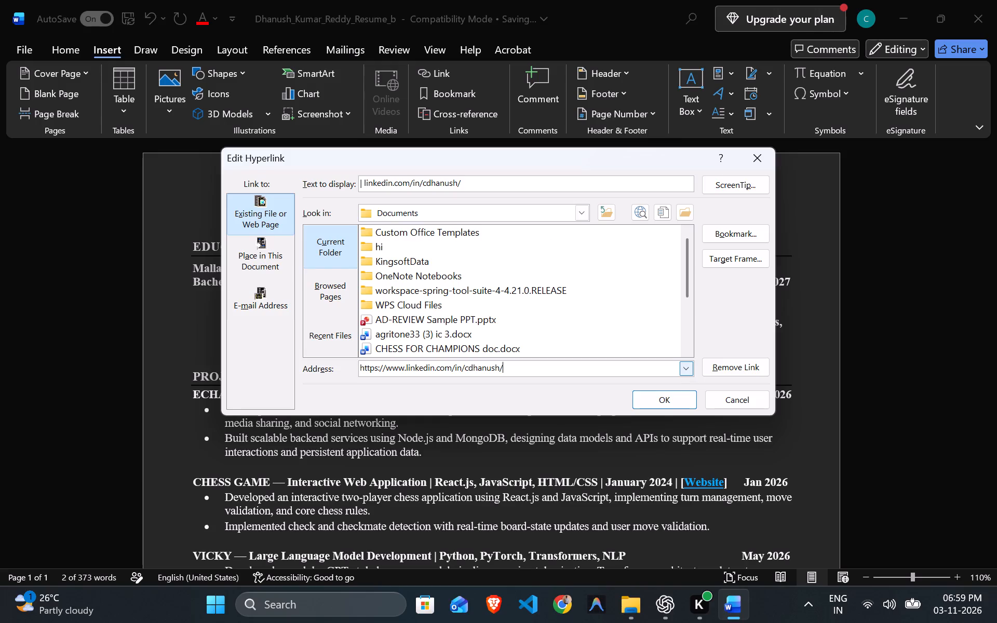
pyautogui.moveTo(623, 367); pyautogui.dragTo(595, 365)
pyautogui.click(636, 398)
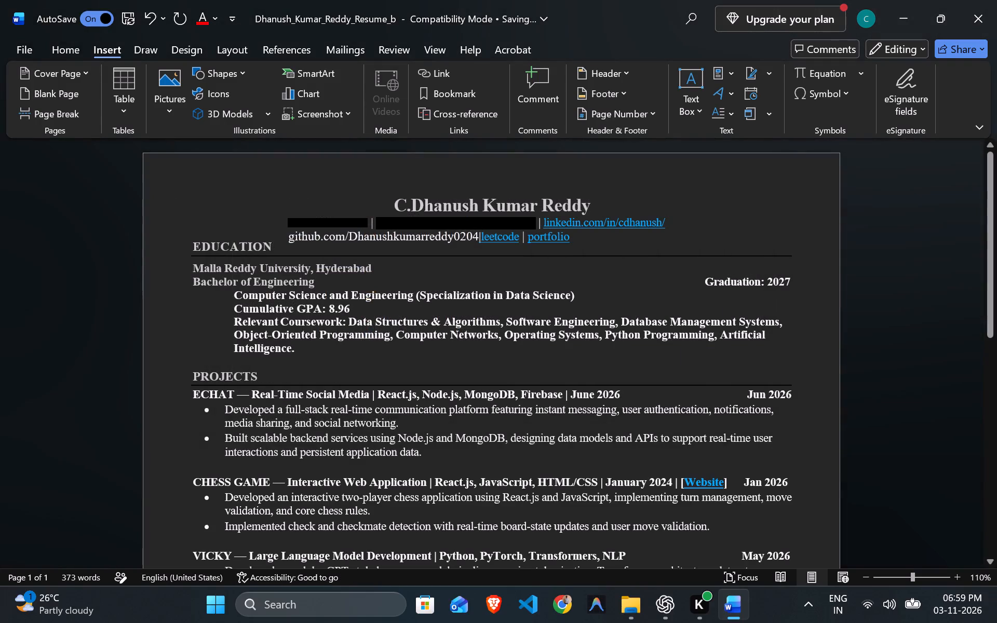
# Insert a spaced separator bar after the linkedin.com address, ahead of the github.com address in the contact line.
pyautogui.click(289, 232)
pyautogui.click(686, 222)
pyautogui.press('space')
pyautogui.hotkey('shift', '|')
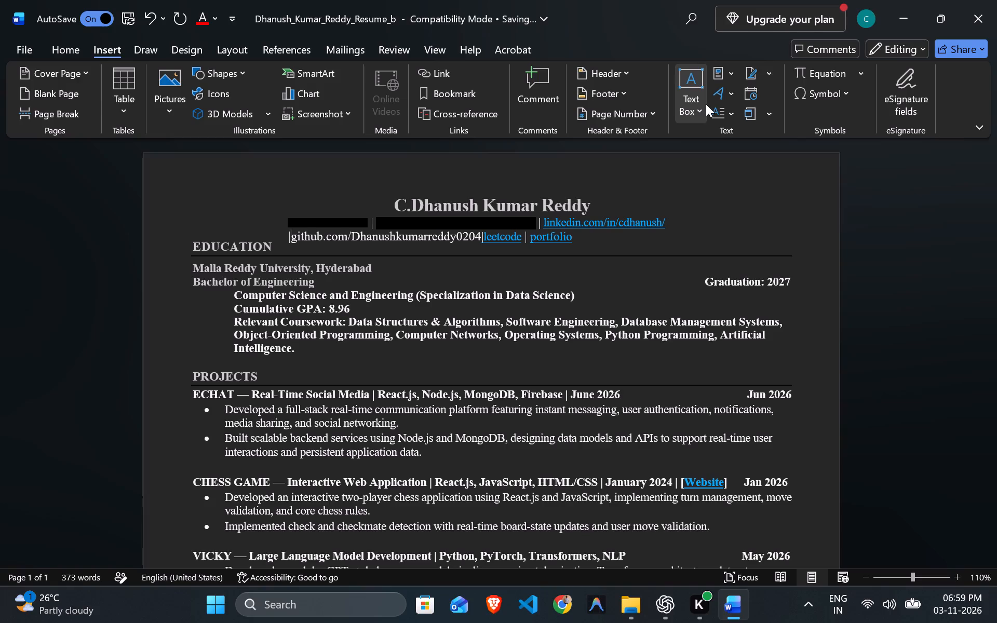
pyautogui.press('space')
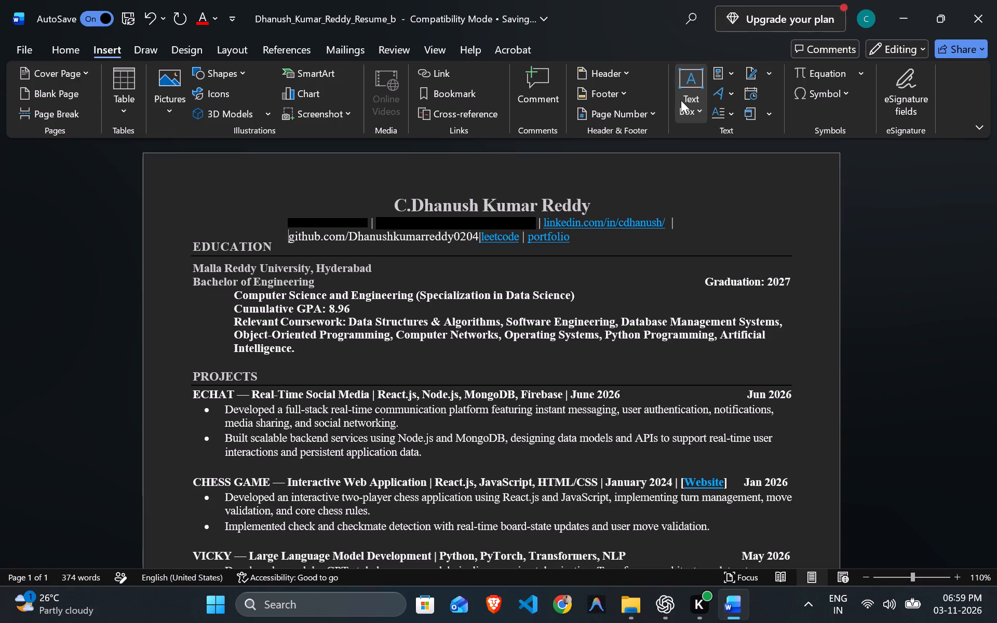
# Insert a space between the github.com address and the separator bar before the leetcode link.
pyautogui.click(479, 236)
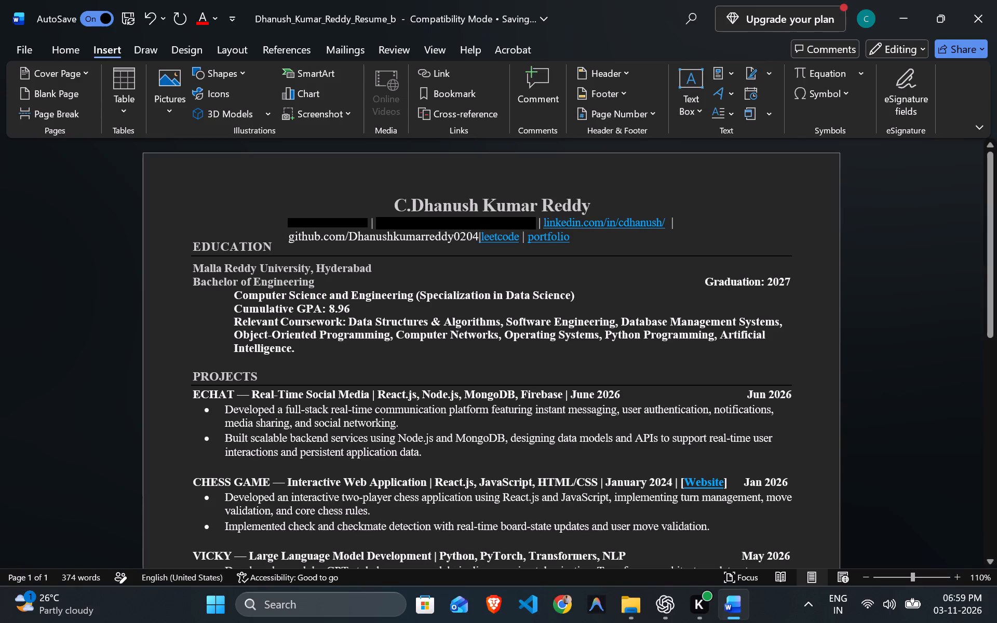
pyautogui.press('space')
pyautogui.click(484, 238)
pyautogui.press('space')
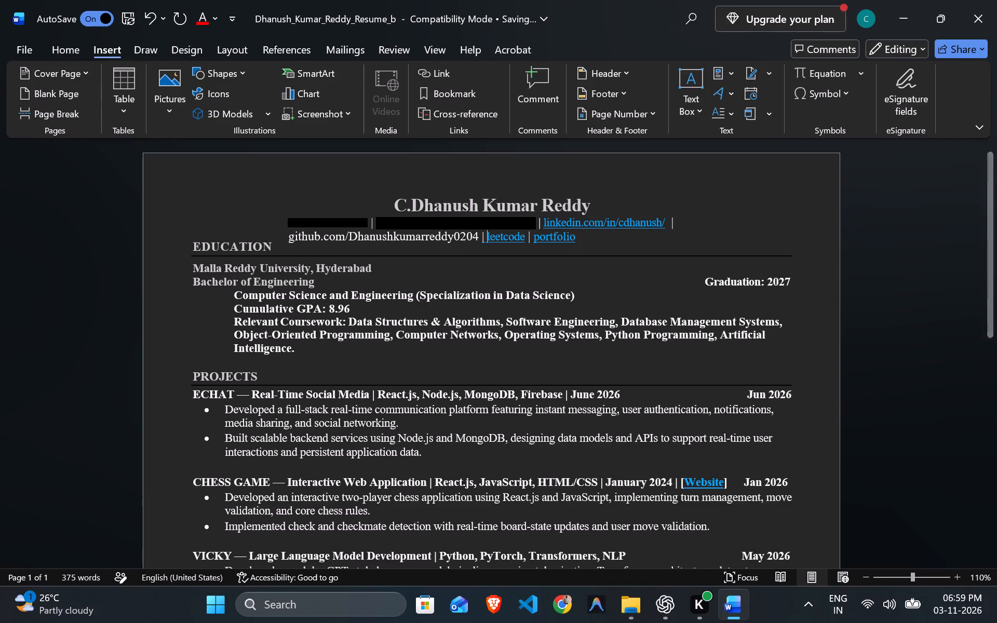
pyautogui.press('BackSpace')
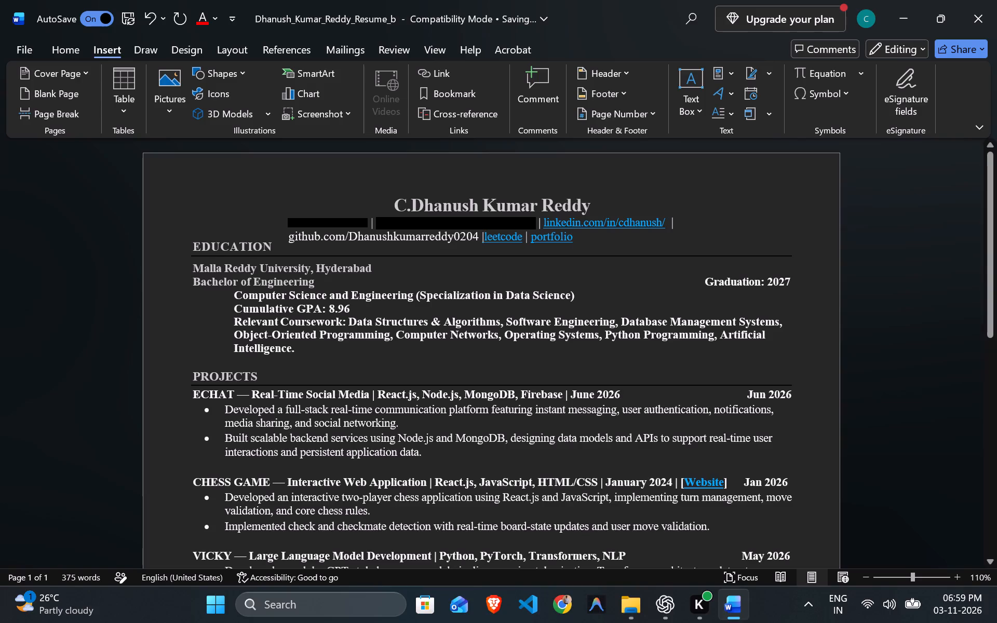
pyautogui.moveTo(522, 237); pyautogui.dragTo(484, 238)
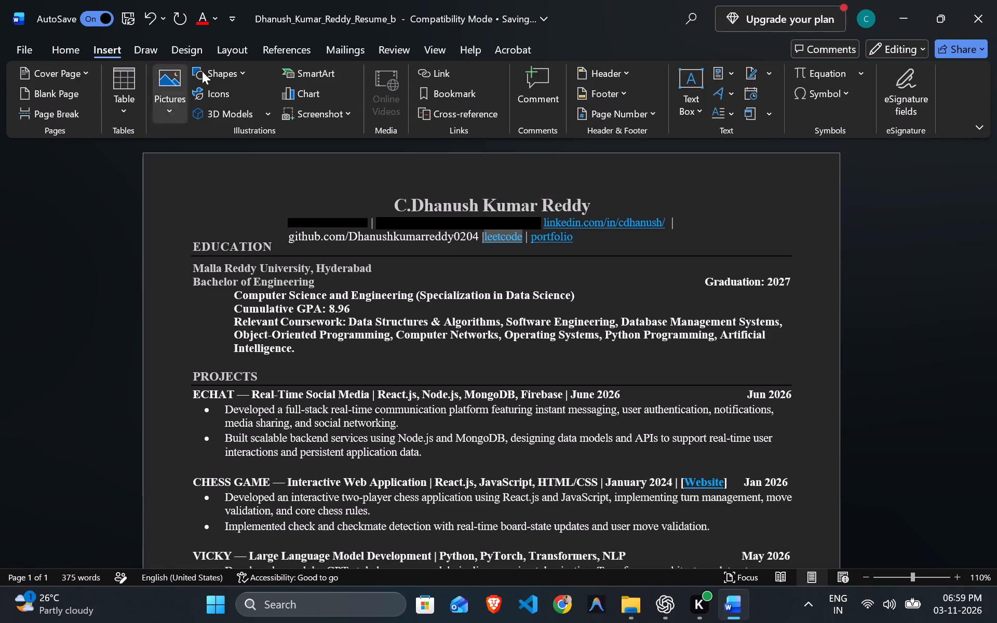
pyautogui.click(426, 77)
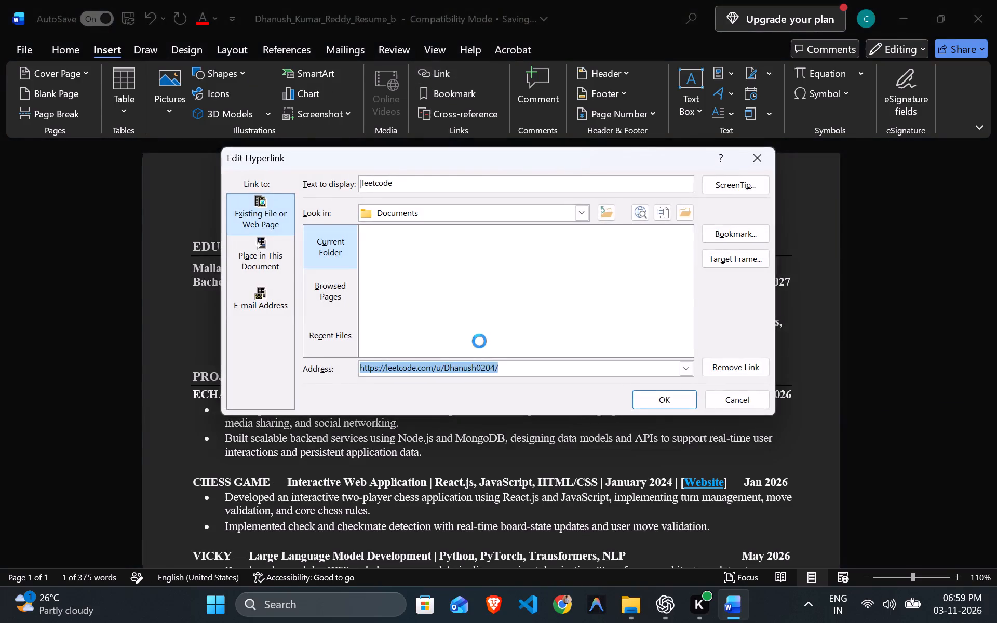
pyautogui.click(512, 369)
pyautogui.moveTo(507, 369); pyautogui.dragTo(420, 365)
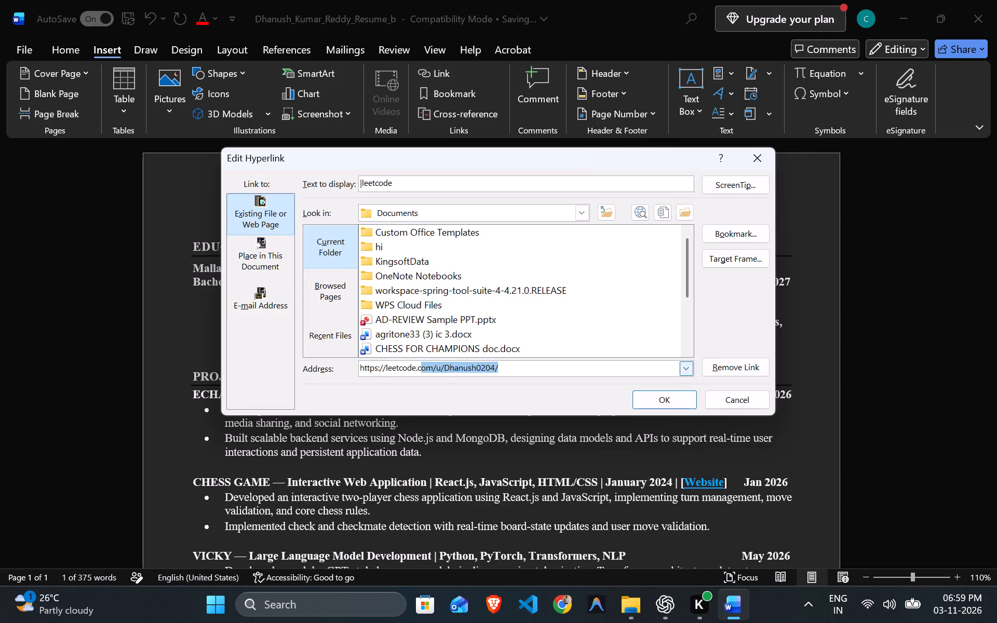
pyautogui.moveTo(420, 365); pyautogui.dragTo(385, 367)
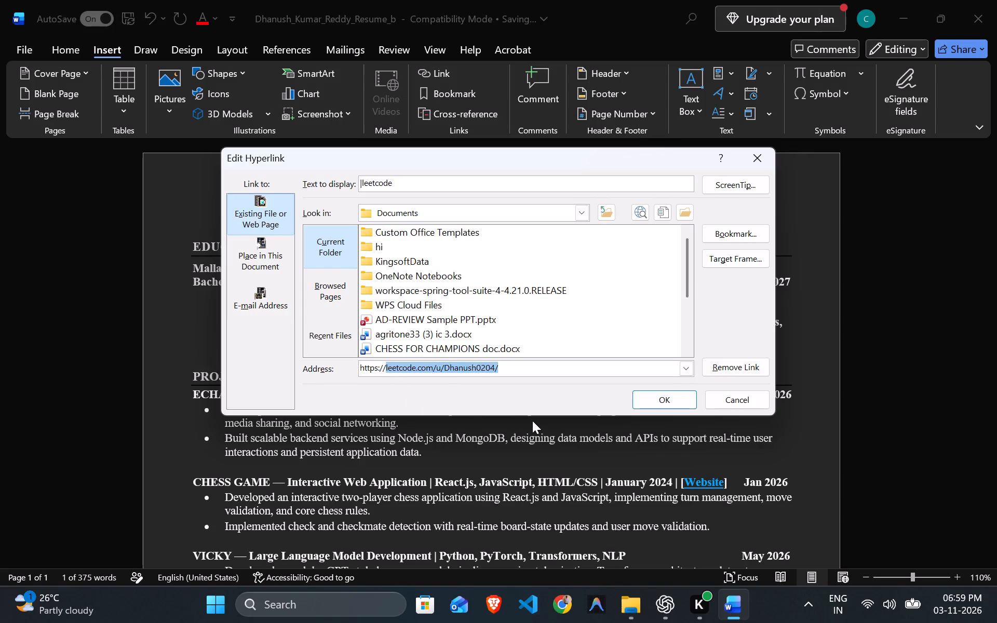
pyautogui.hotkey('ctrl', 'c')
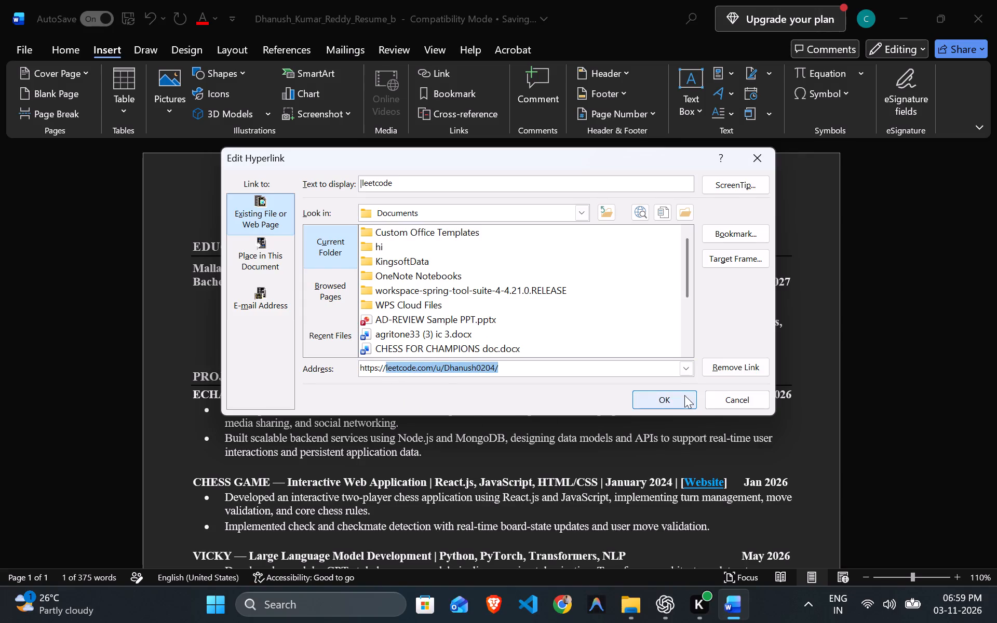
pyautogui.click(682, 395)
pyautogui.moveTo(521, 239); pyautogui.dragTo(518, 239)
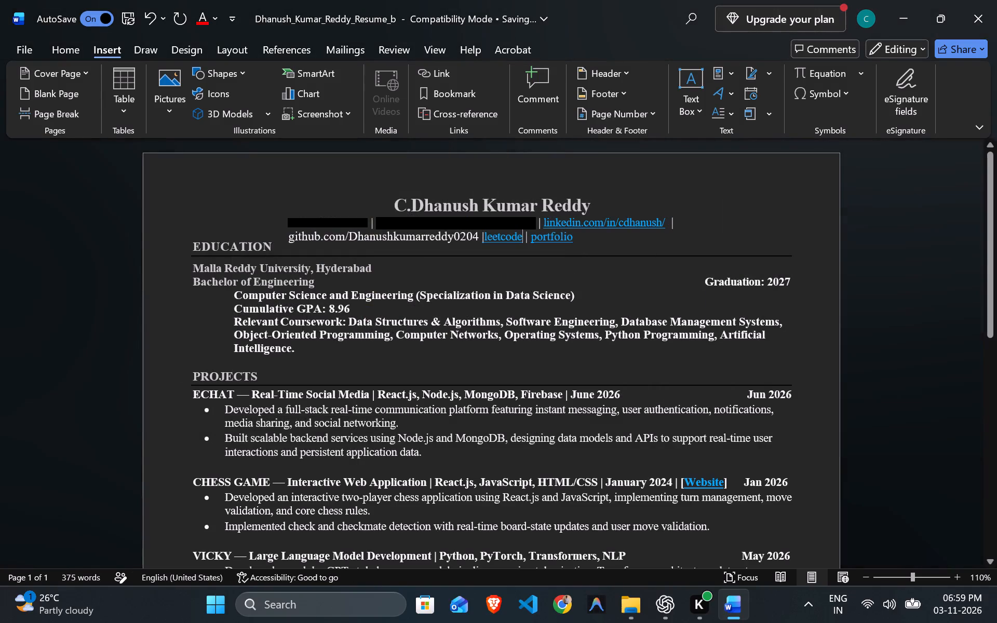
pyautogui.moveTo(518, 239); pyautogui.dragTo(484, 239)
pyautogui.hotkey('ctrl', 'v')
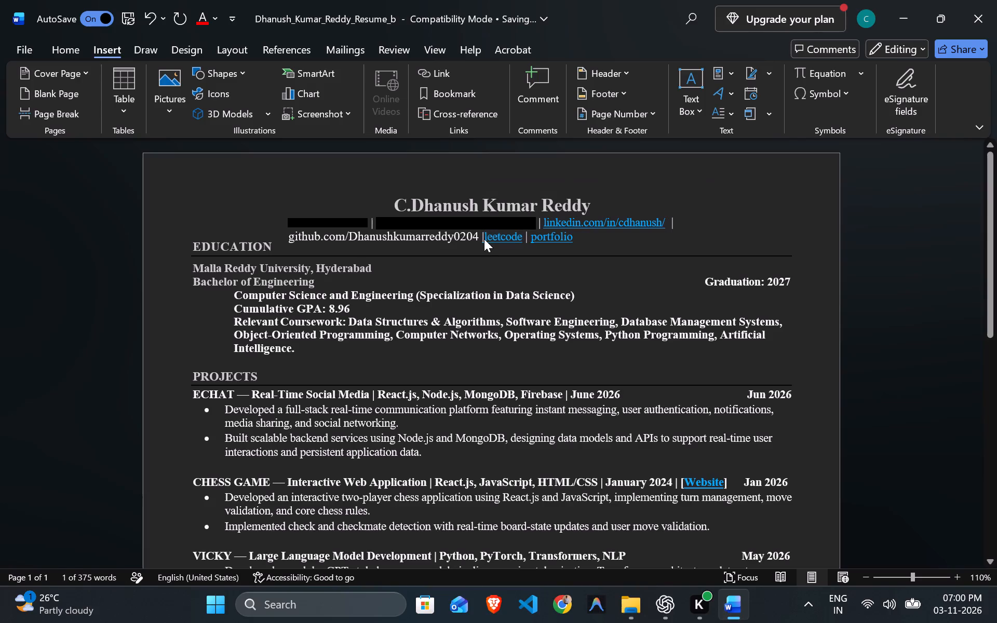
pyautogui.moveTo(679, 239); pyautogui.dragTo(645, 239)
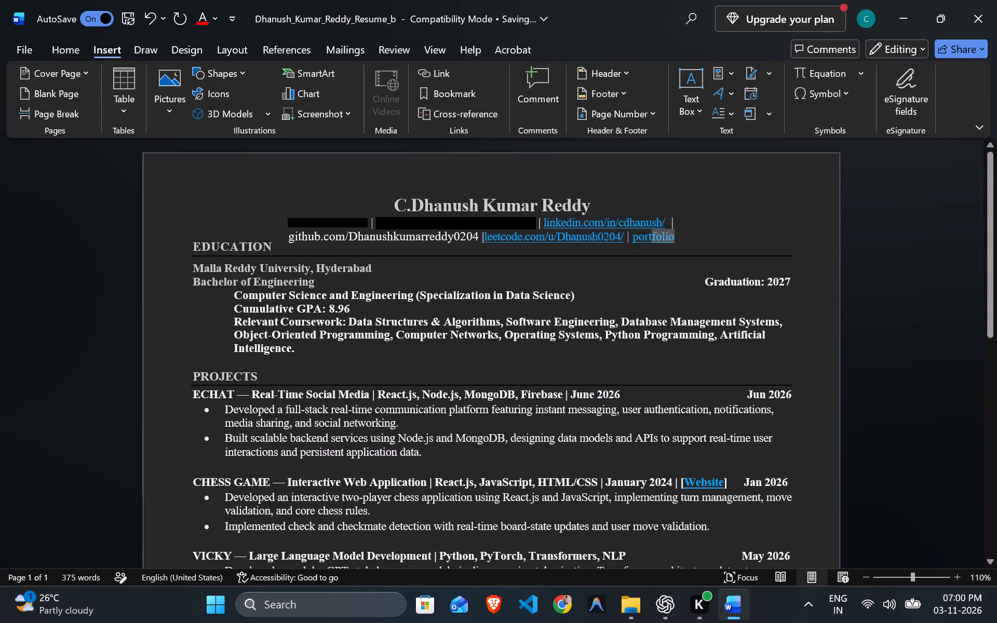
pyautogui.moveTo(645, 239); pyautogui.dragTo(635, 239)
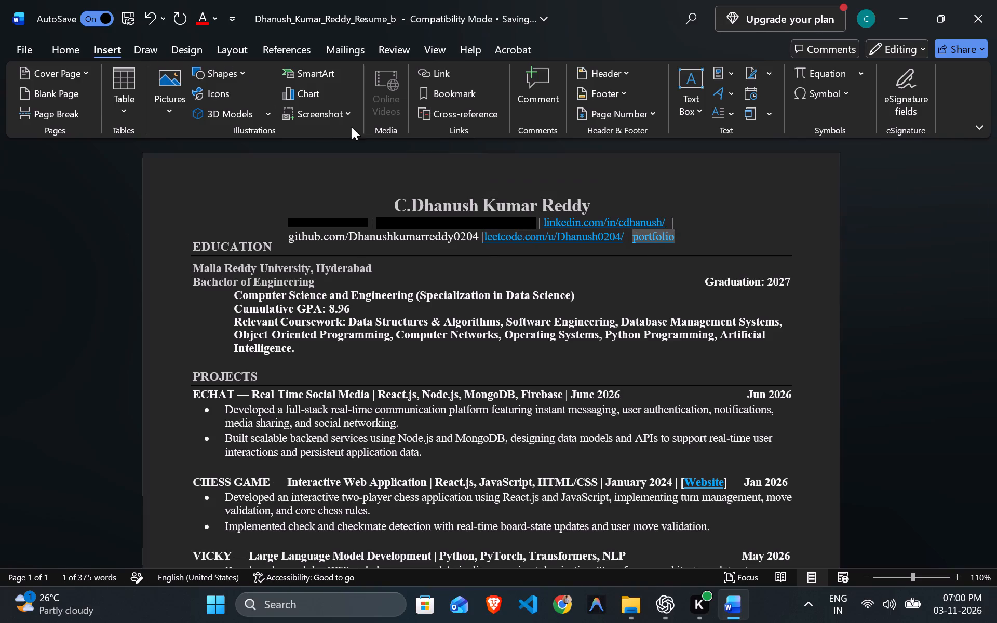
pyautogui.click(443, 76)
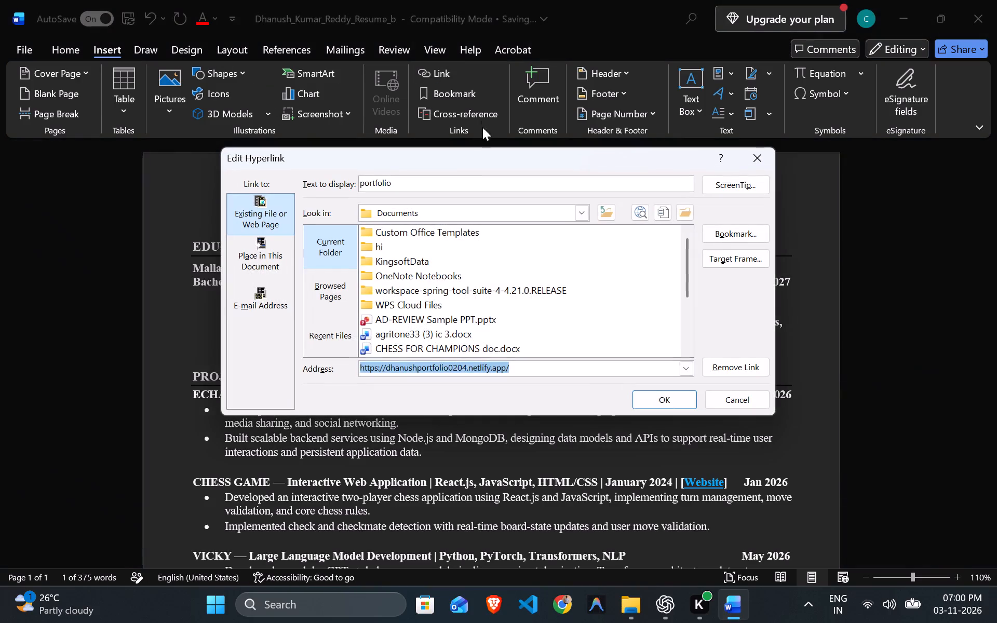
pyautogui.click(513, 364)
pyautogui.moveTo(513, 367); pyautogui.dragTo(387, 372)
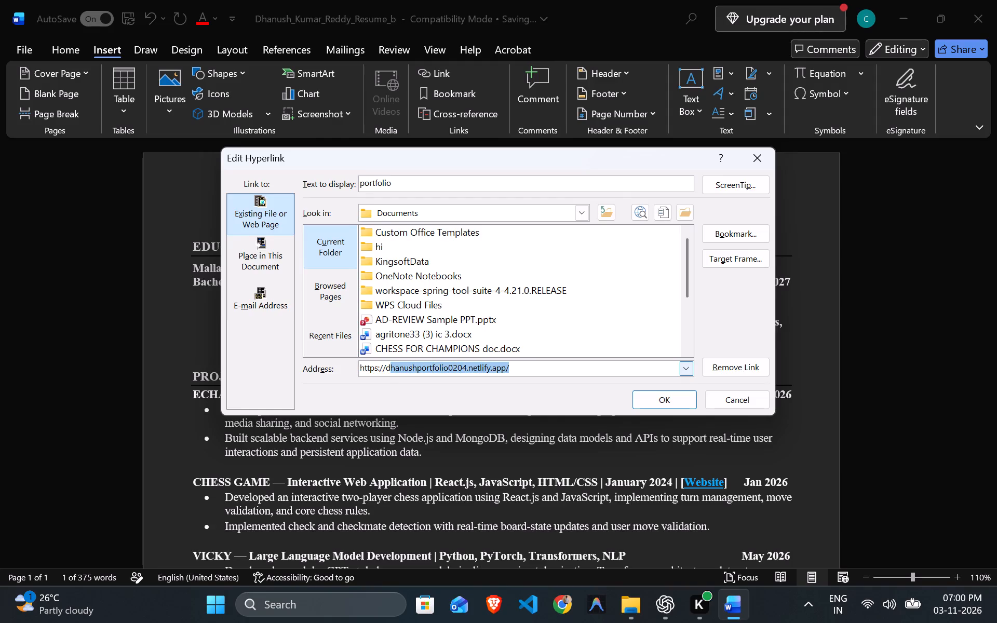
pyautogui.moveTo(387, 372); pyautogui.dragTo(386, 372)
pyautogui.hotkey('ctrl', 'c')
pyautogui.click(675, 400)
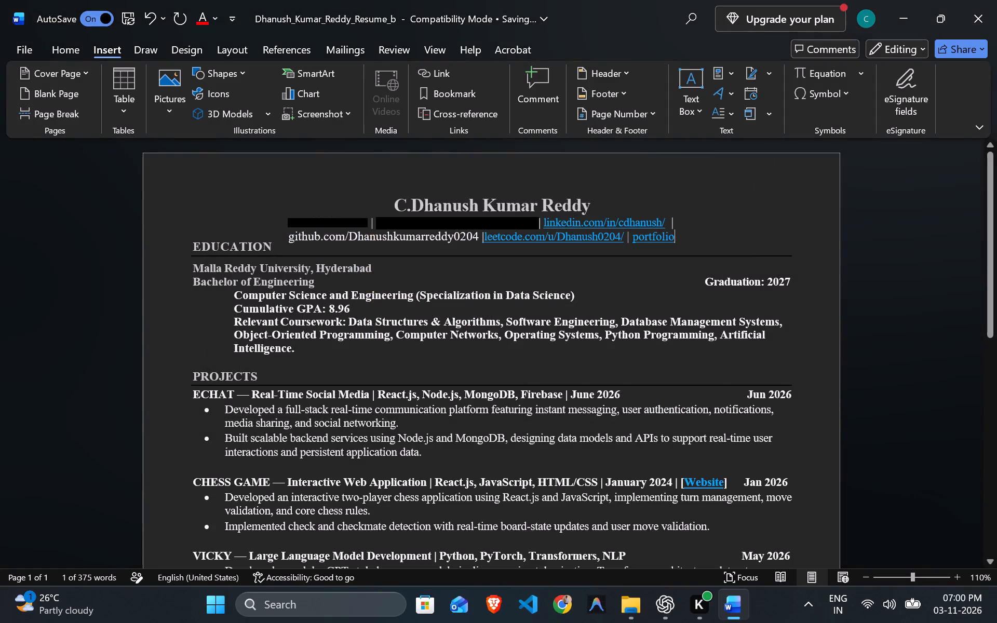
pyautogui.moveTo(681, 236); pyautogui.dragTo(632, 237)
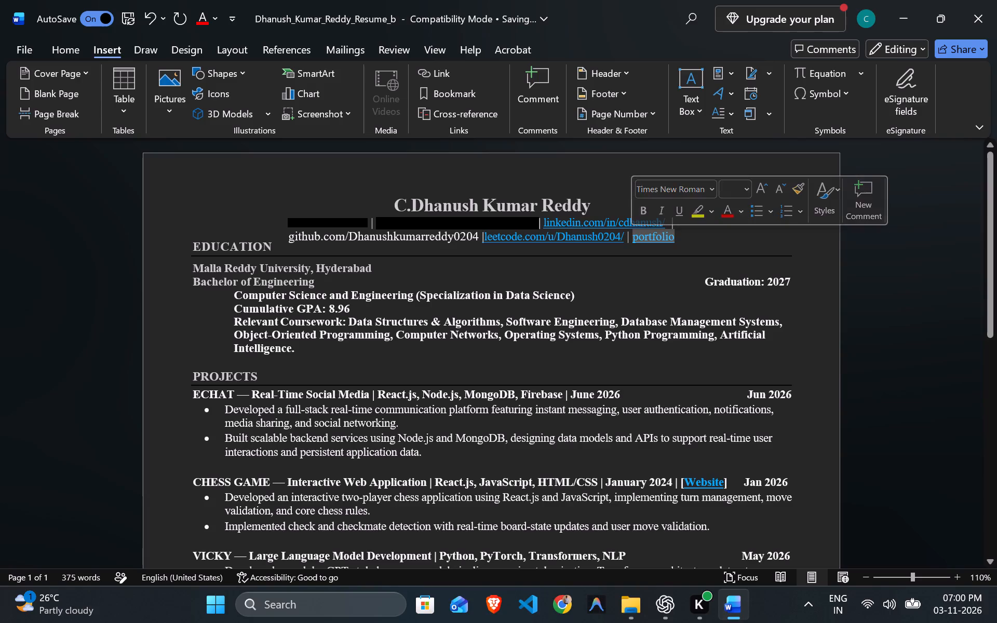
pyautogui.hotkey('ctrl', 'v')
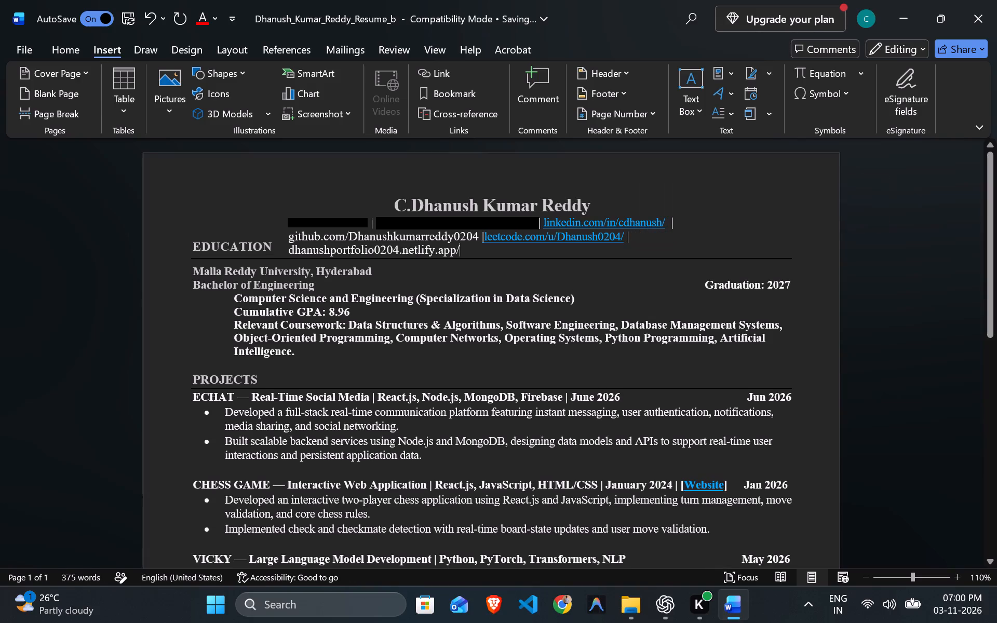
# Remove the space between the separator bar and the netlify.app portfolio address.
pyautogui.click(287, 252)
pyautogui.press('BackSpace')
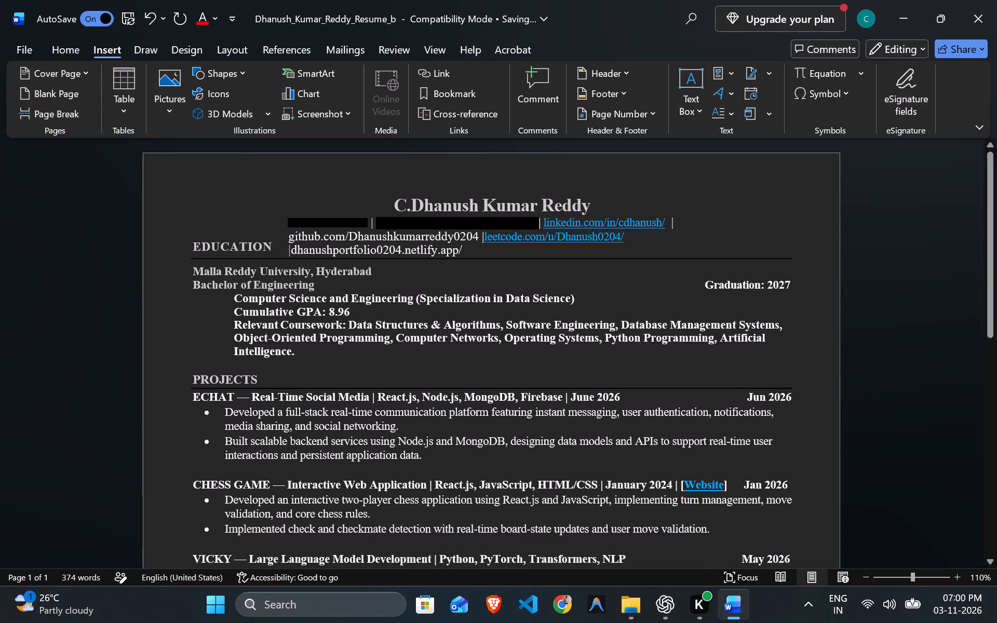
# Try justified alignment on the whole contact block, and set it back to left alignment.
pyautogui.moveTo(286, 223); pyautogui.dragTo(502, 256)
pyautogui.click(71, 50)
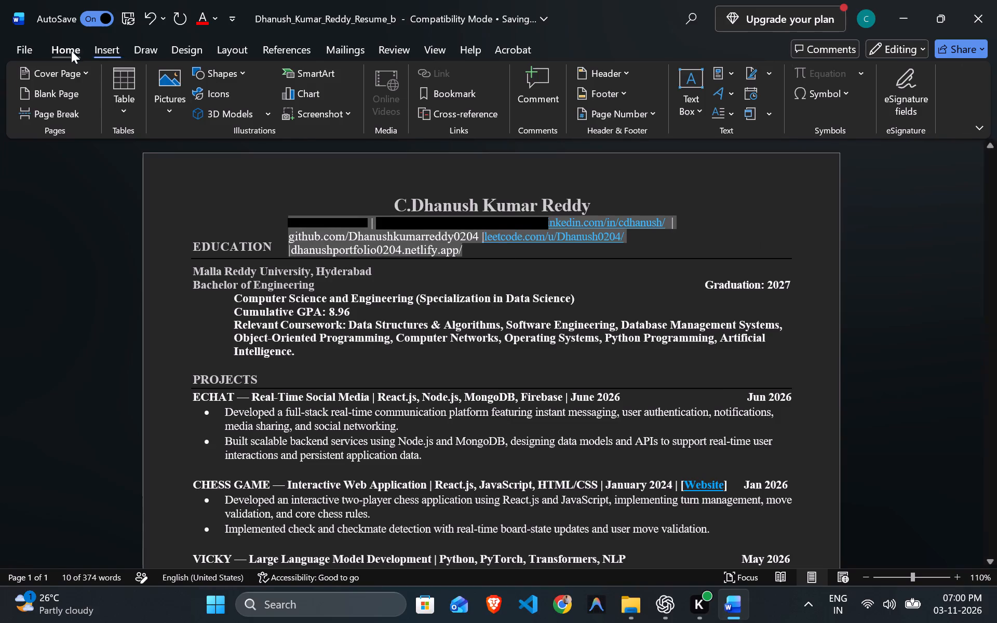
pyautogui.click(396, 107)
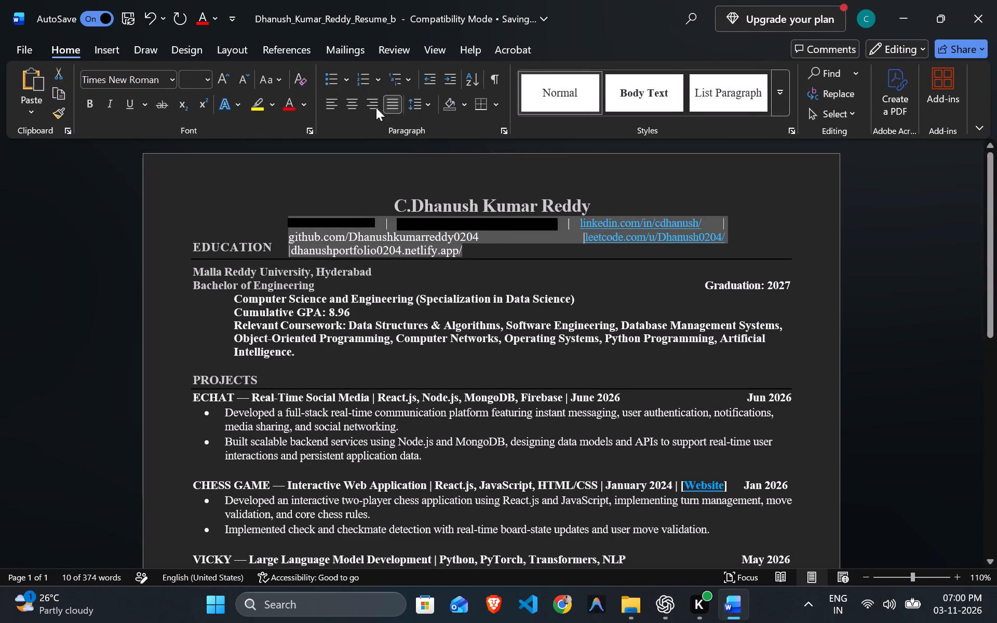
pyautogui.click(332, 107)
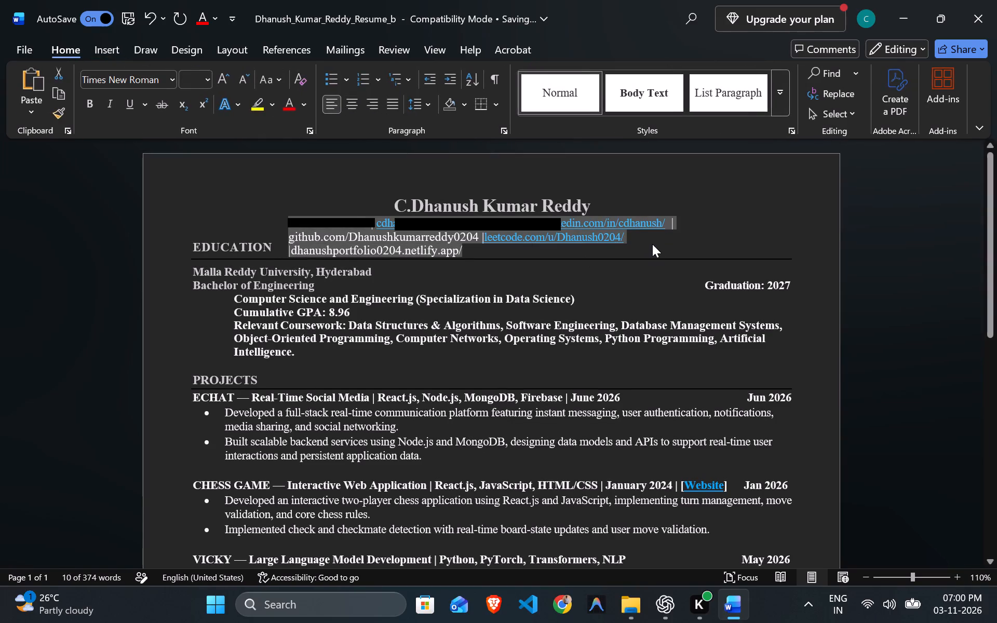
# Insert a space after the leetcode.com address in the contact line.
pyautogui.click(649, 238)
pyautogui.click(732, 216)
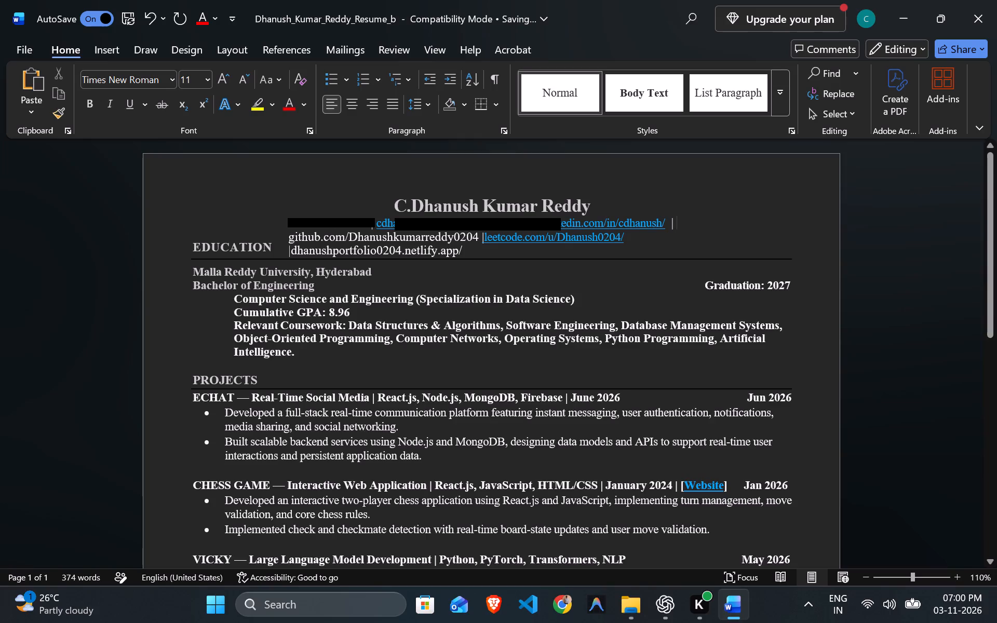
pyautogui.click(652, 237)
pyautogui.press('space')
# Delete the netlify.app portfolio address together with its separator bar and the space before it from the contact line.
pyautogui.moveTo(463, 249); pyautogui.dragTo(378, 249)
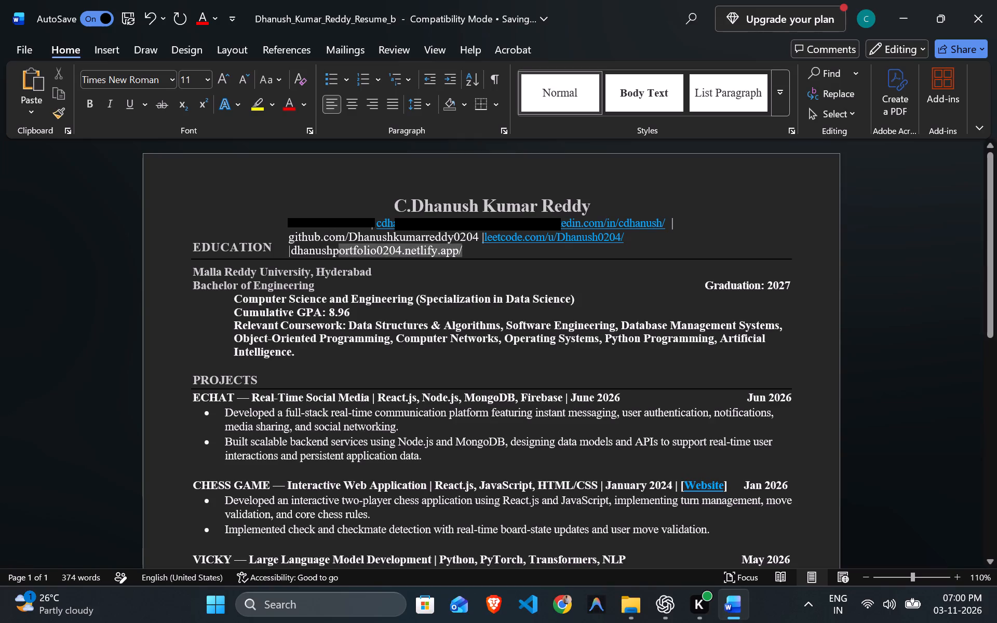
pyautogui.moveTo(378, 249); pyautogui.dragTo(286, 251)
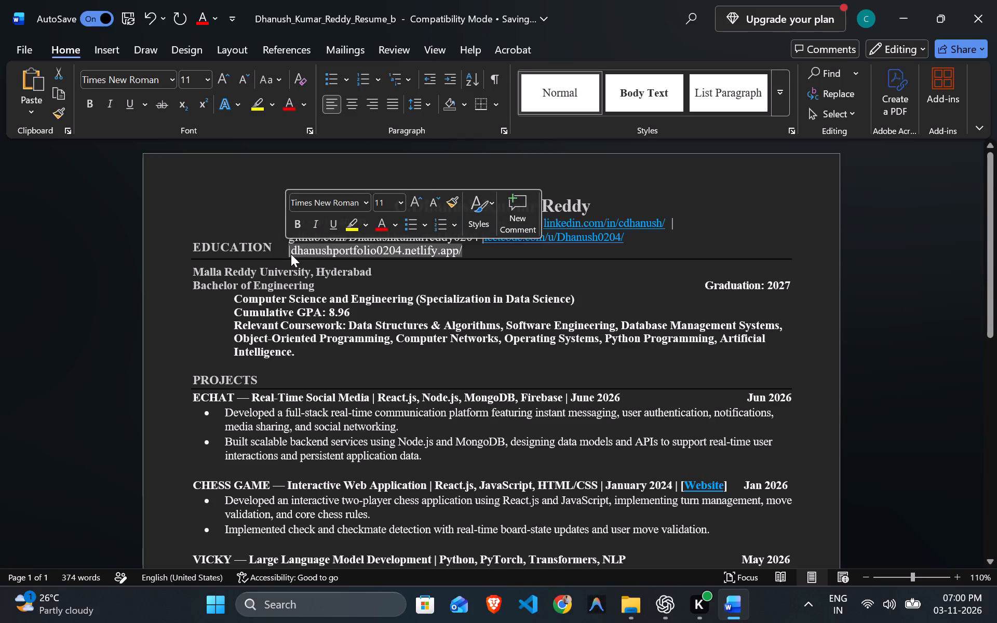
pyautogui.press('BackSpace')
pyautogui.press('BackSpace')
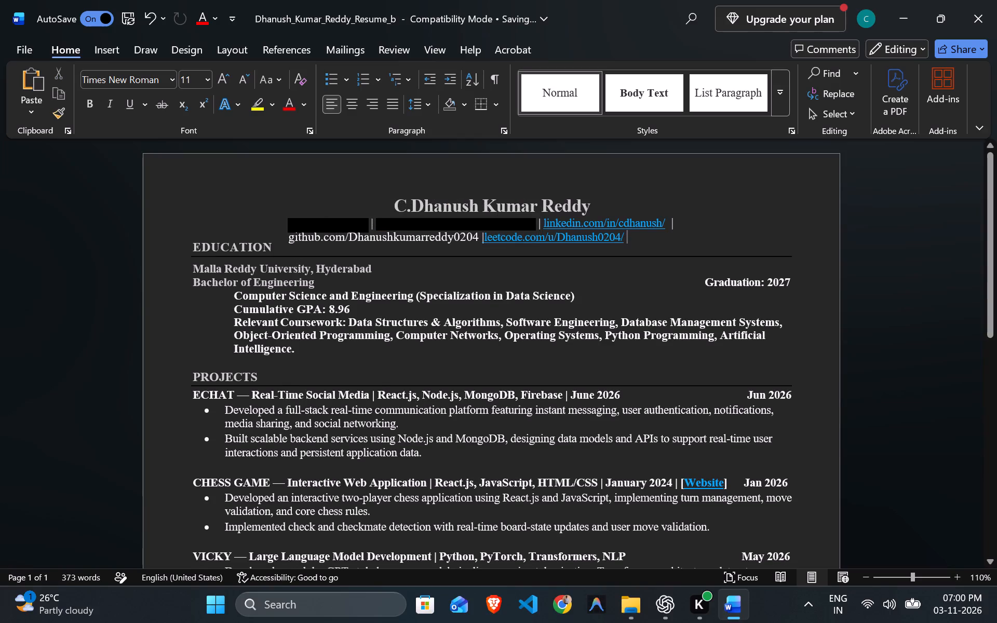
# Review the rest of the resume, from the projects down through the skills and certifications.
pyautogui.scroll(-2, 342, 275)
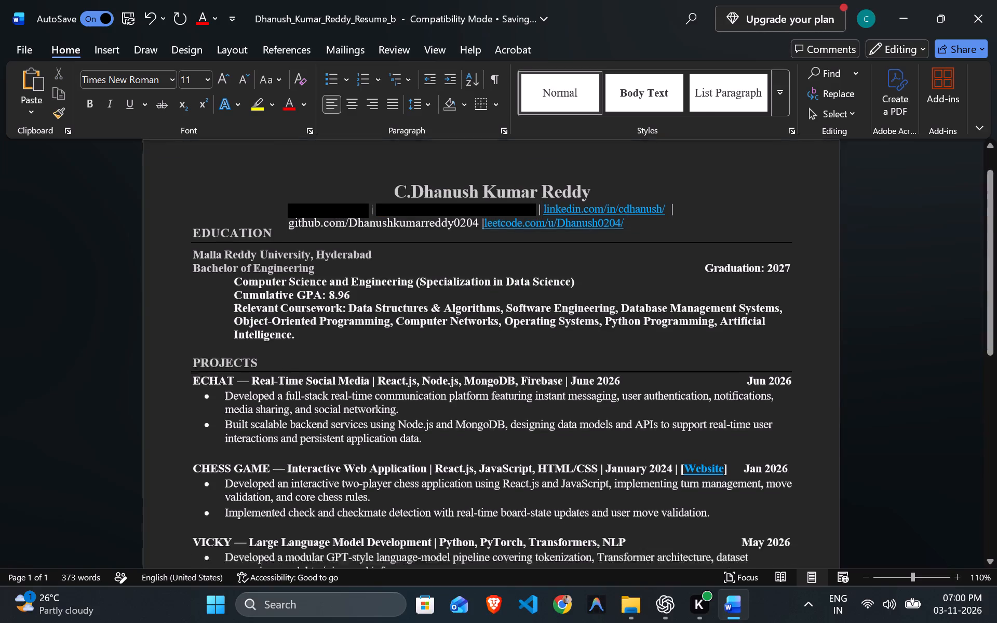
pyautogui.scroll(-2, 342, 276)
pyautogui.scroll(5, 347, 272)
pyautogui.scroll(-5, 351, 269)
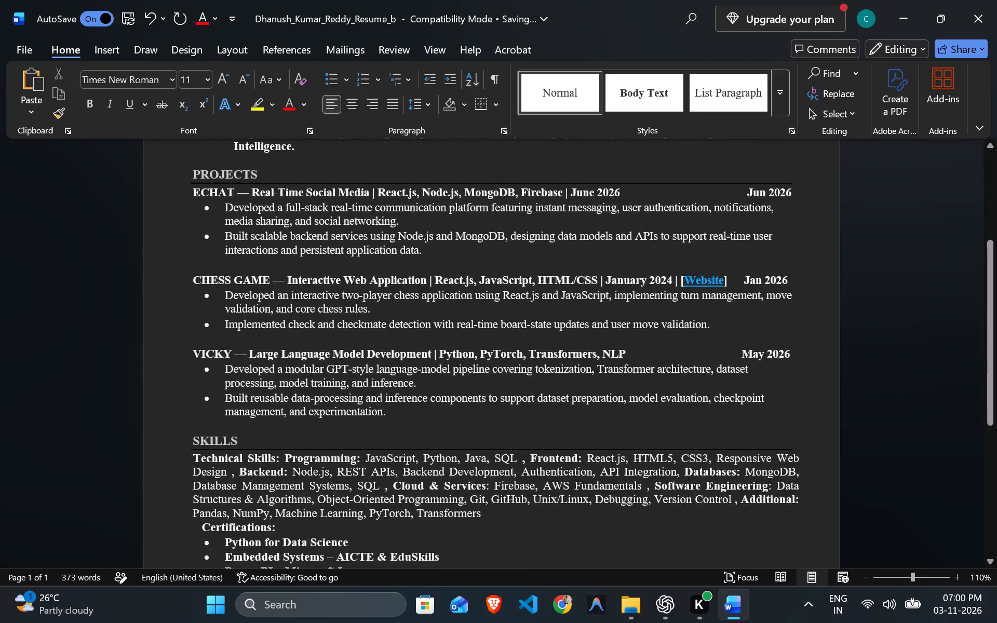
pyautogui.scroll(-12, 351, 269)
pyautogui.scroll(10, 351, 270)
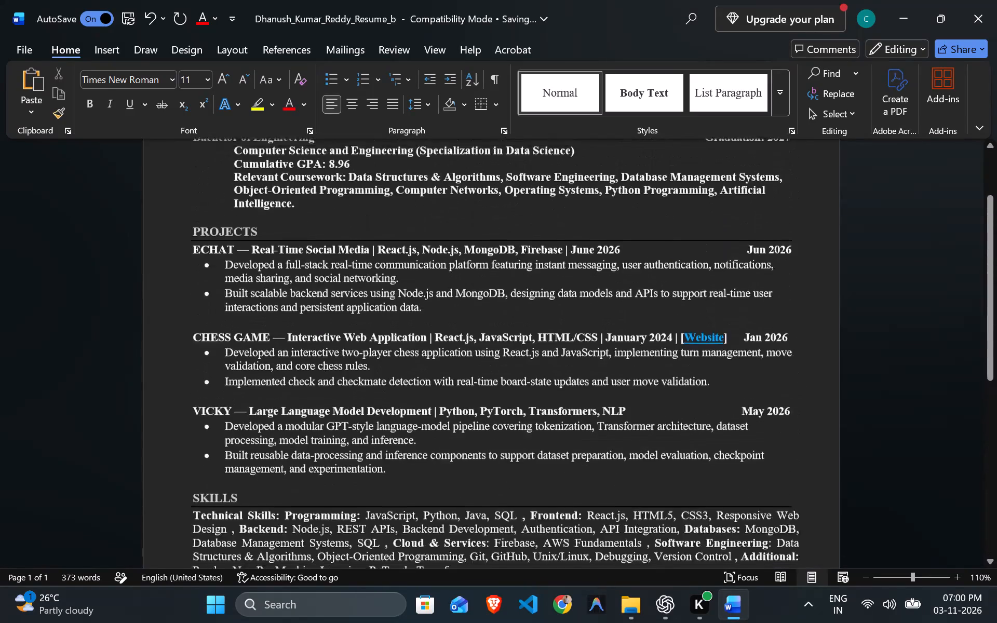
pyautogui.scroll(7, 351, 270)
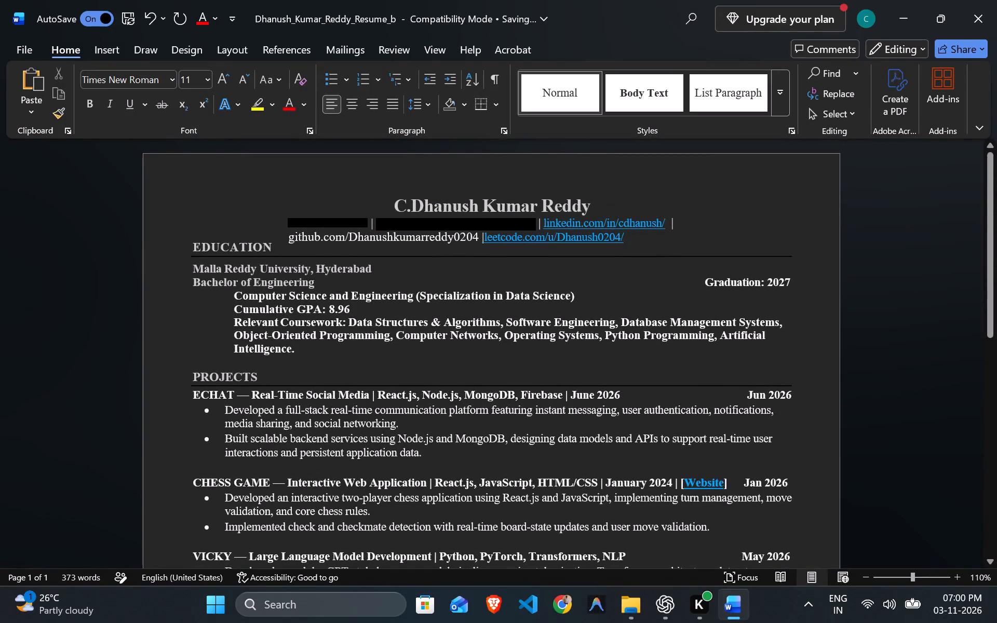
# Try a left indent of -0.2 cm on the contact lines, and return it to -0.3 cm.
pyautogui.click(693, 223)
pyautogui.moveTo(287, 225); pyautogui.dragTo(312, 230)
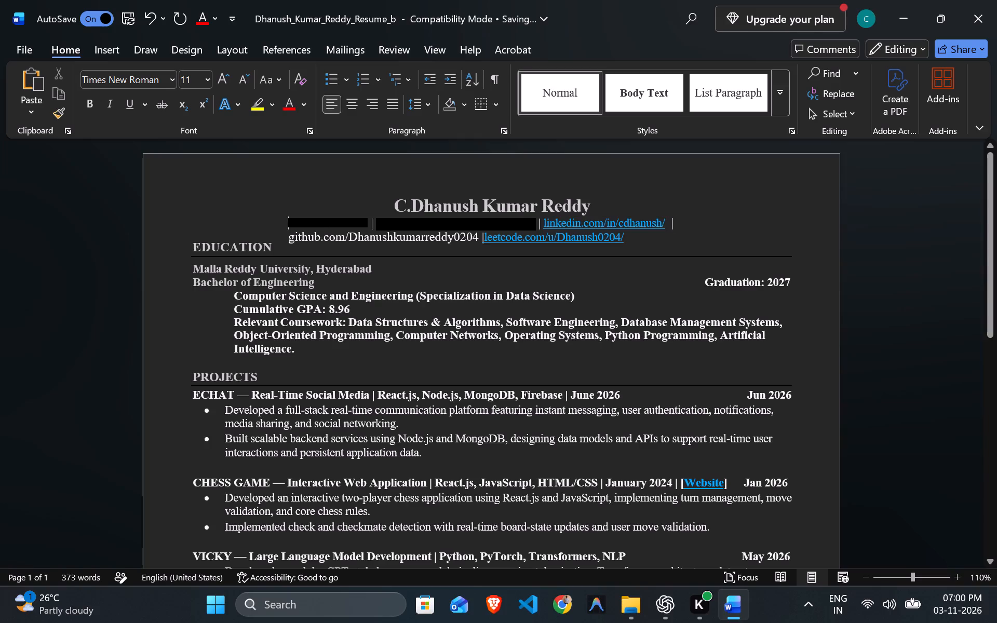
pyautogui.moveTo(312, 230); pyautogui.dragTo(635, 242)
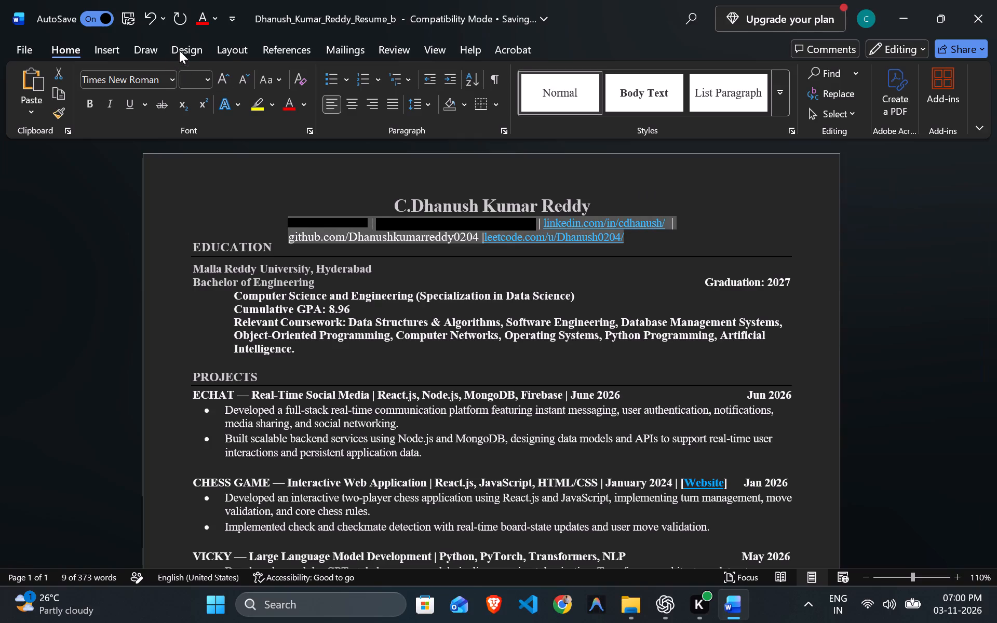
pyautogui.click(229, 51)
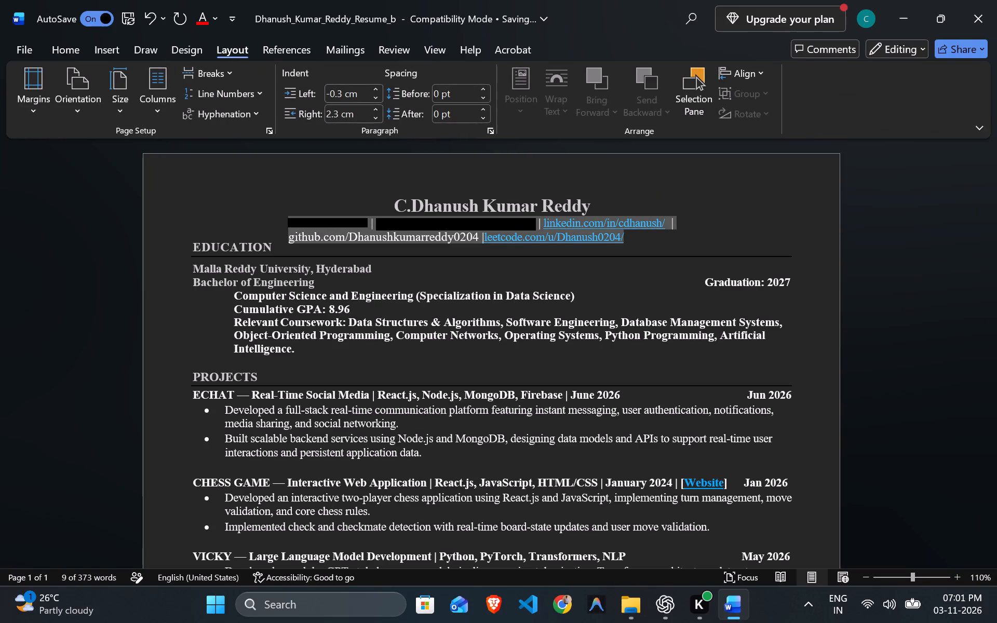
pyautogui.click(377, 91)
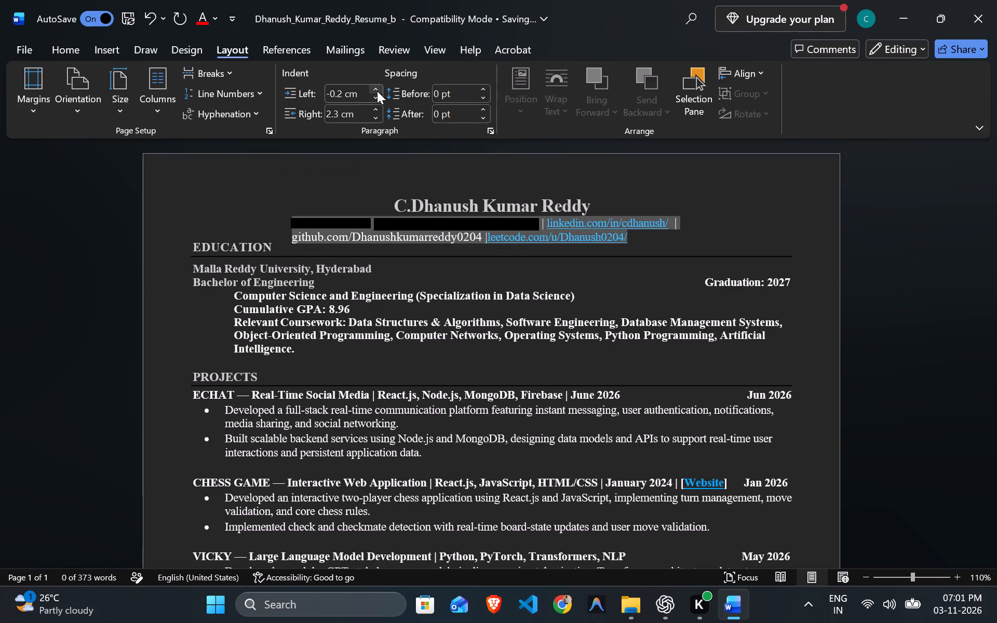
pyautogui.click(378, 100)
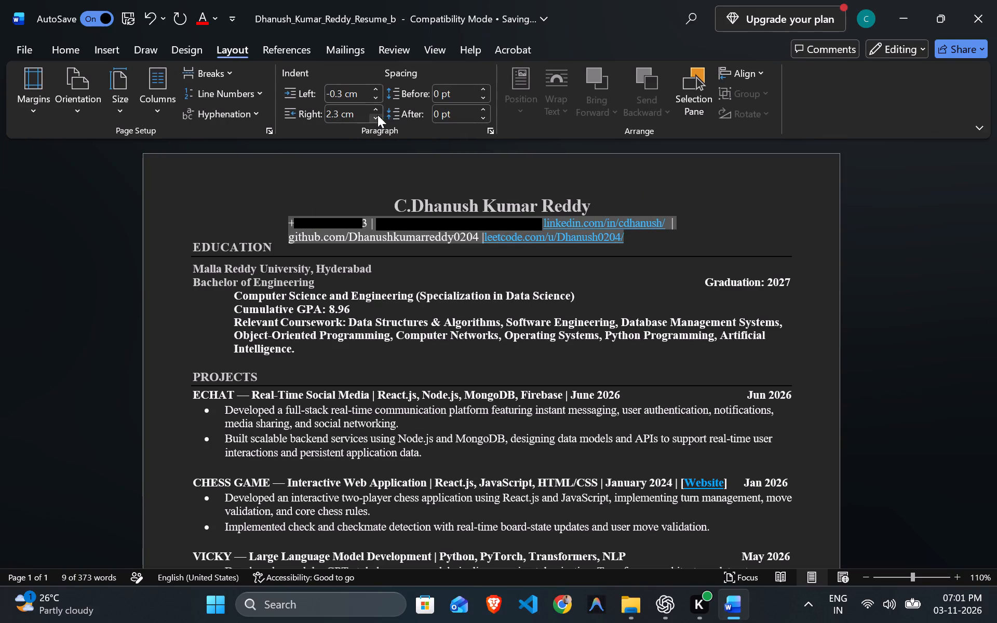
# Set the spacing after the contact lines to 3 pt.
pyautogui.click(468, 113)
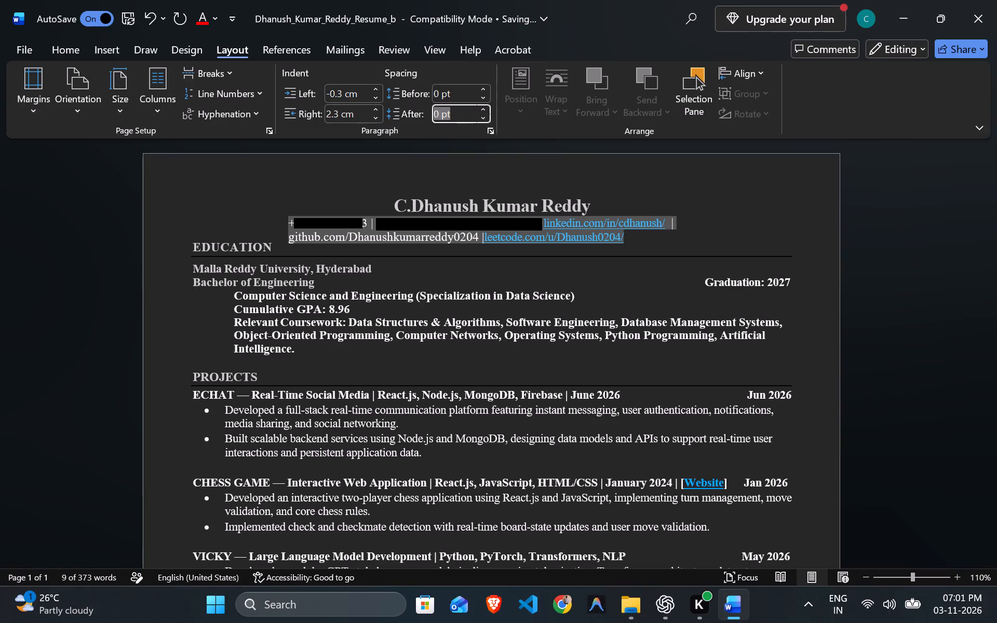
pyautogui.press('BackSpace')
pyautogui.press('3')
pyautogui.press('Return')
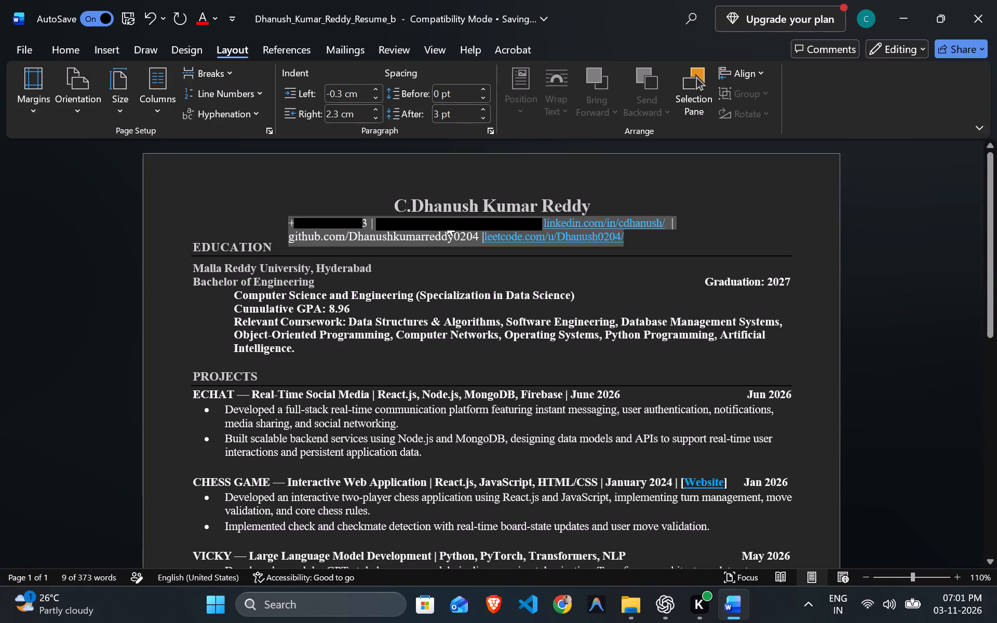
# Reduce the right indent of the contact lines to 0.9 cm.
pyautogui.scroll(-14, 233, 265)
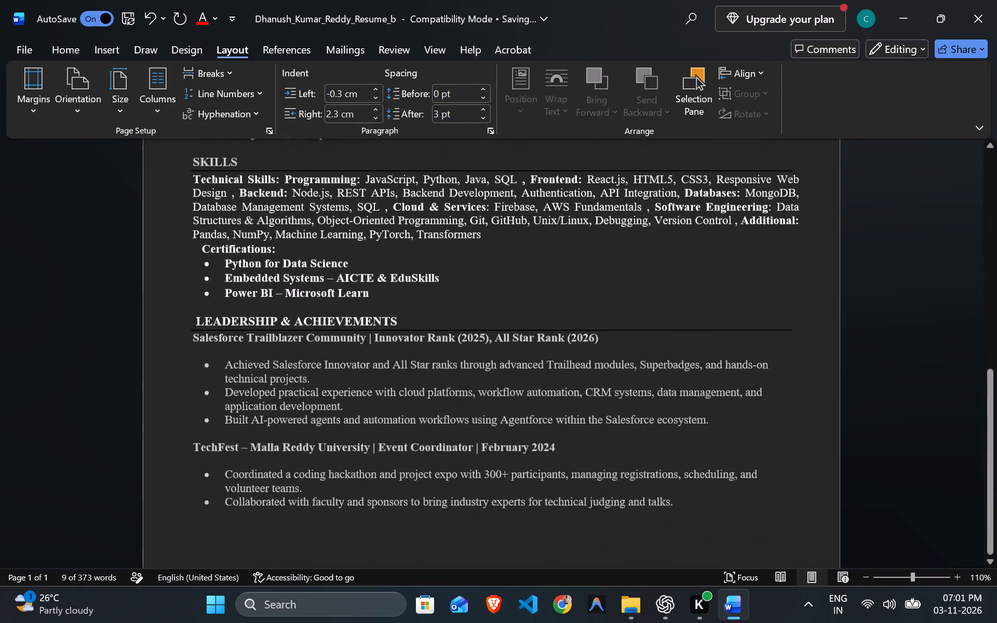
pyautogui.scroll(-5, 254, 269)
pyautogui.scroll(20, 254, 269)
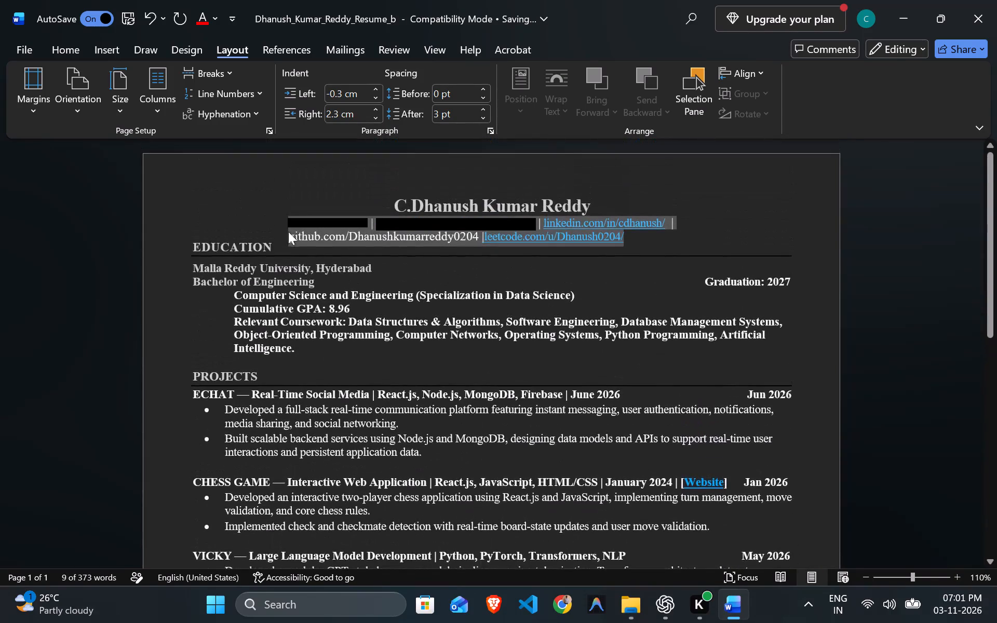
pyautogui.tripleClick(375, 117)
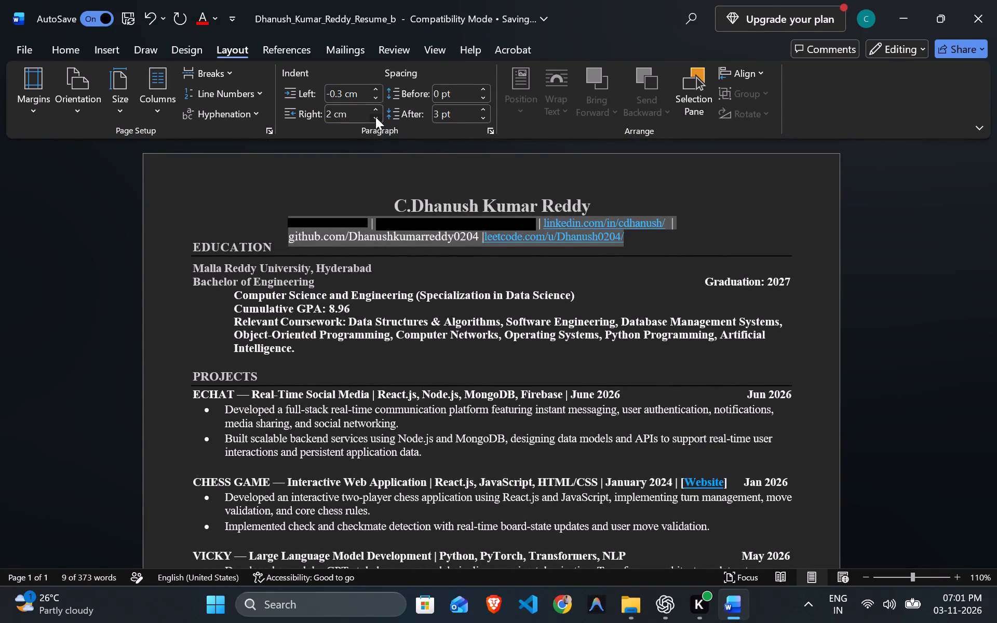
pyautogui.click(375, 117)
pyautogui.tripleClick(375, 117)
pyautogui.doubleClick(375, 117)
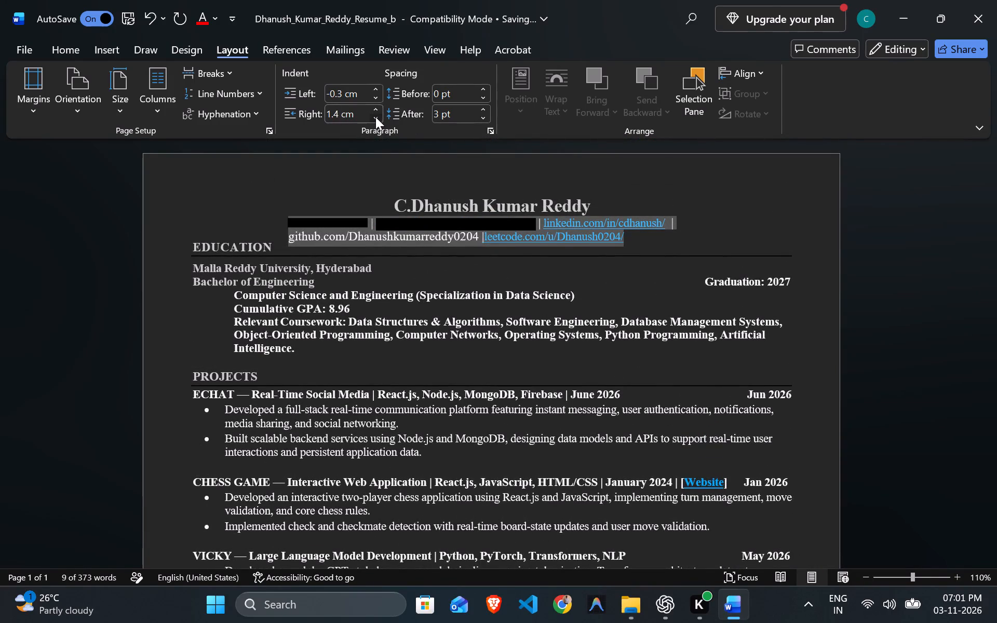
pyautogui.tripleClick(375, 117)
pyautogui.doubleClick(375, 117)
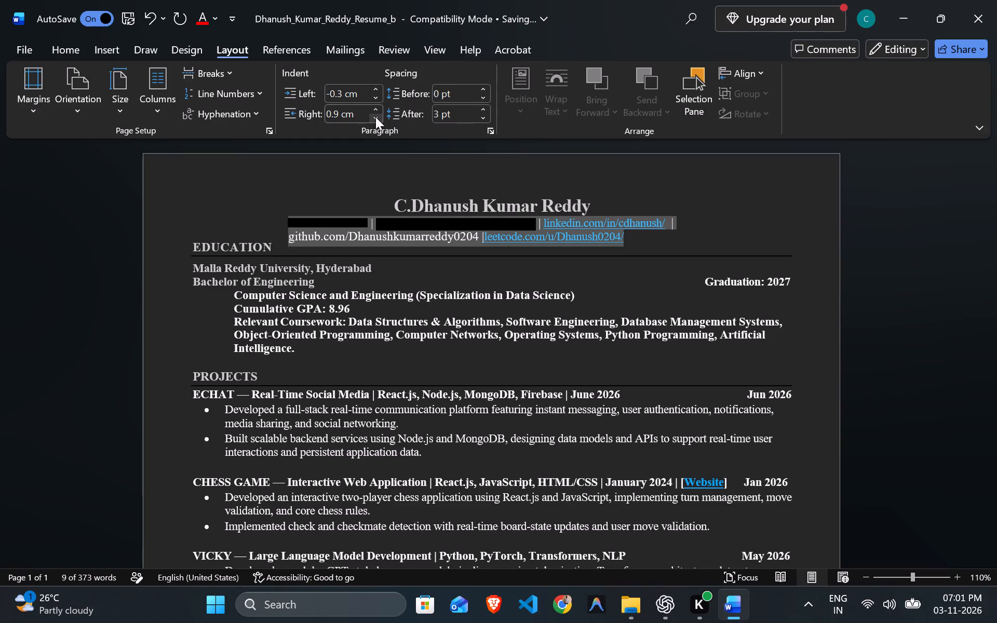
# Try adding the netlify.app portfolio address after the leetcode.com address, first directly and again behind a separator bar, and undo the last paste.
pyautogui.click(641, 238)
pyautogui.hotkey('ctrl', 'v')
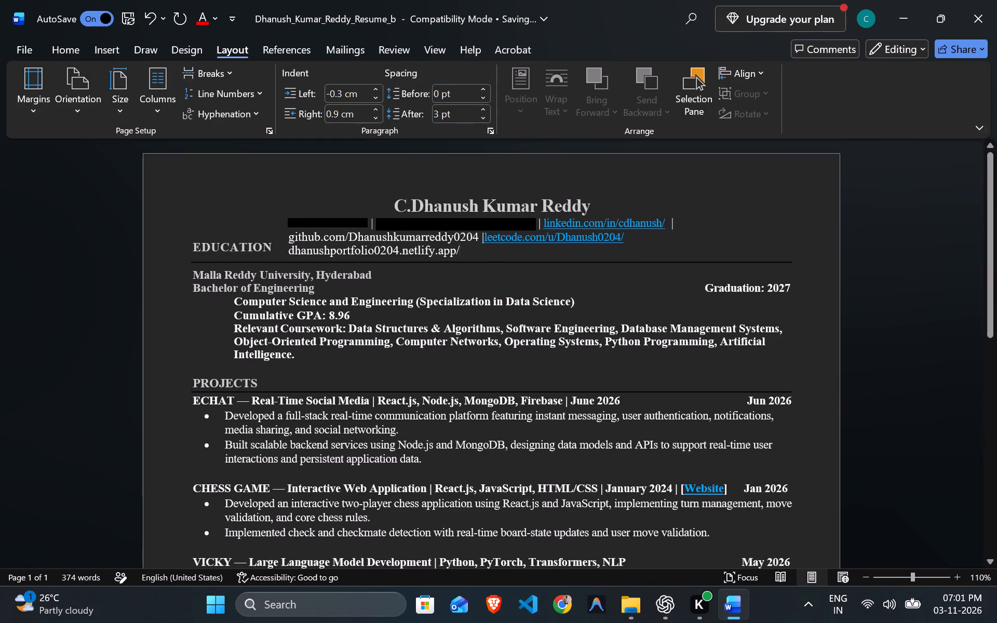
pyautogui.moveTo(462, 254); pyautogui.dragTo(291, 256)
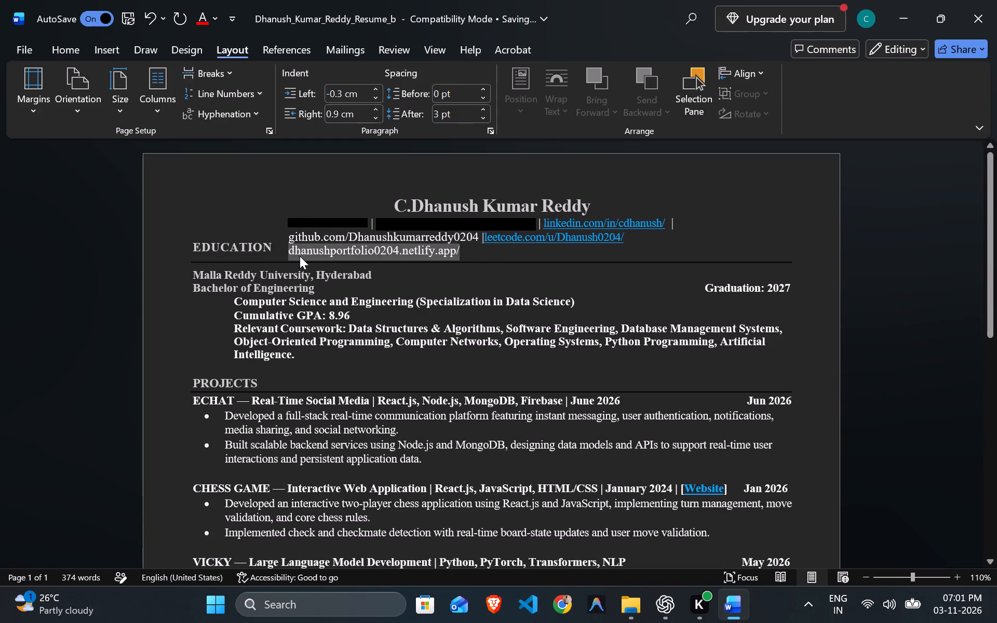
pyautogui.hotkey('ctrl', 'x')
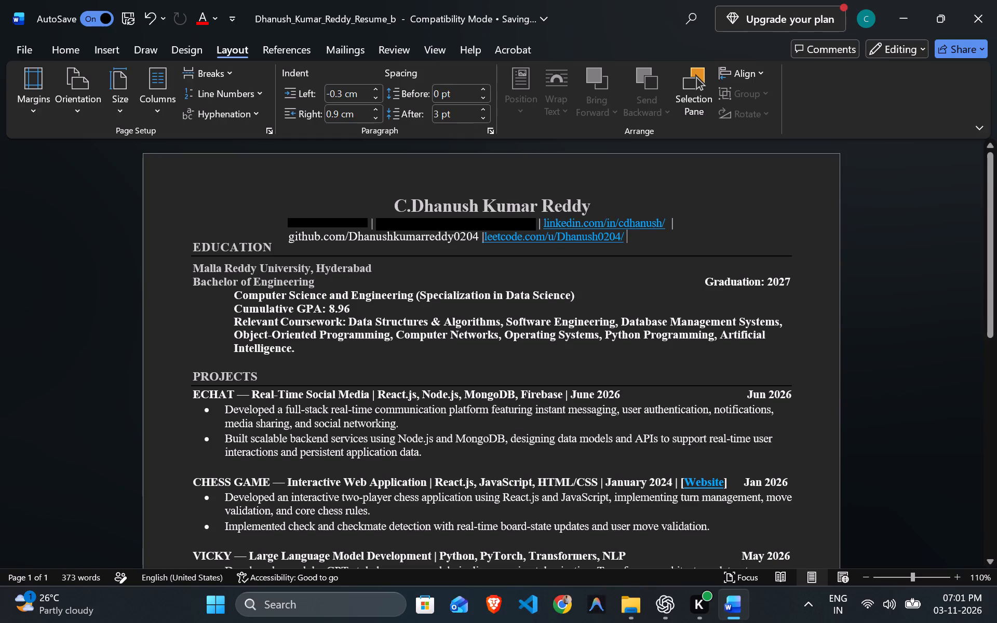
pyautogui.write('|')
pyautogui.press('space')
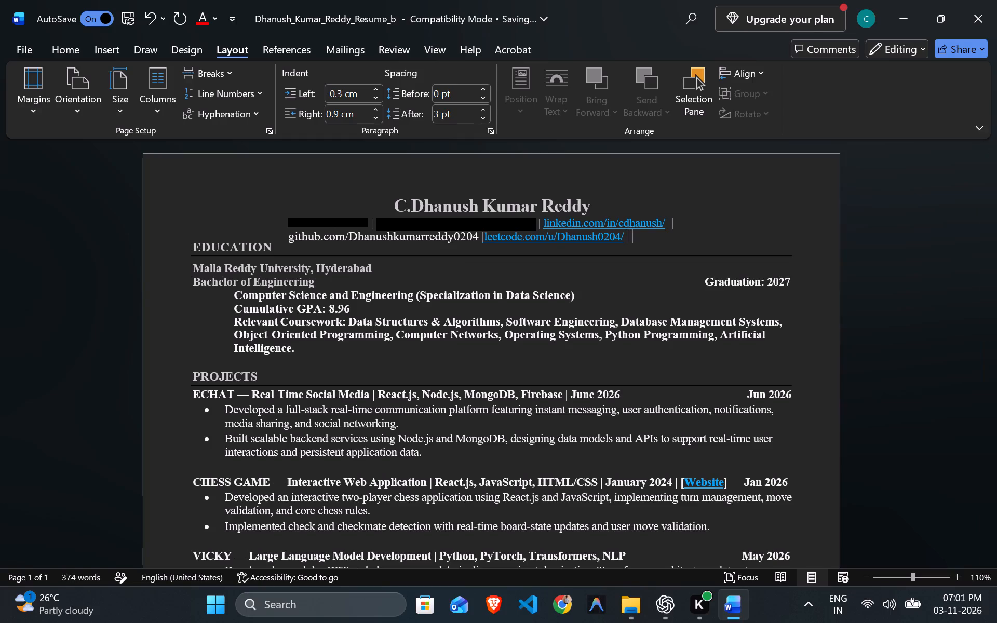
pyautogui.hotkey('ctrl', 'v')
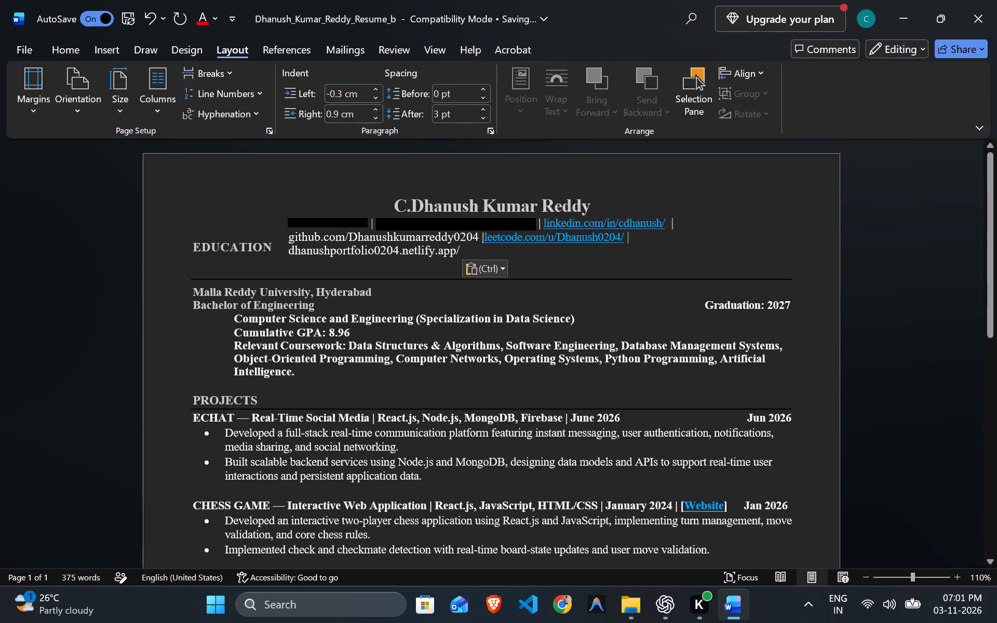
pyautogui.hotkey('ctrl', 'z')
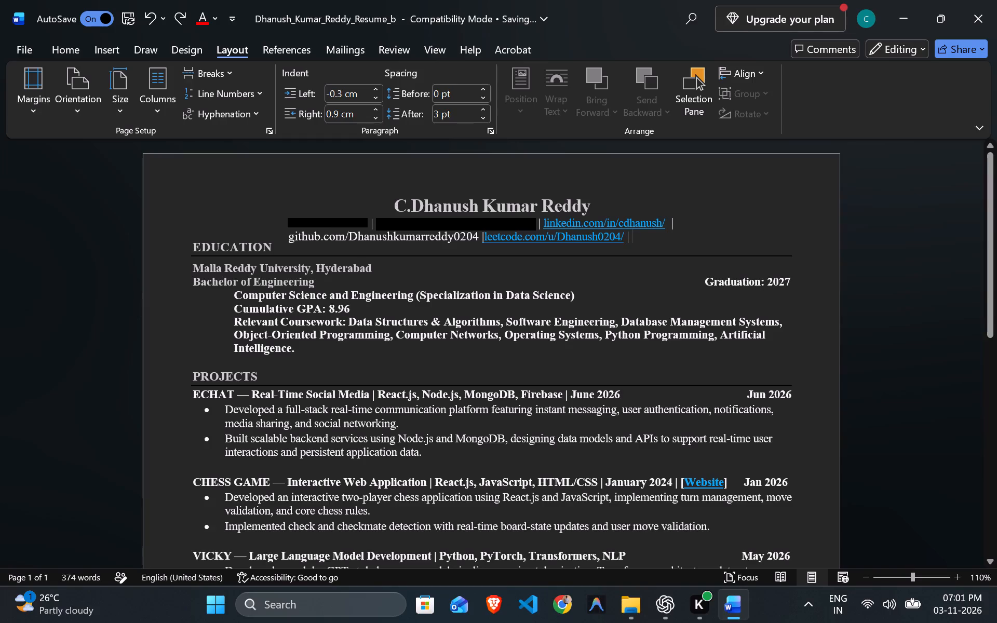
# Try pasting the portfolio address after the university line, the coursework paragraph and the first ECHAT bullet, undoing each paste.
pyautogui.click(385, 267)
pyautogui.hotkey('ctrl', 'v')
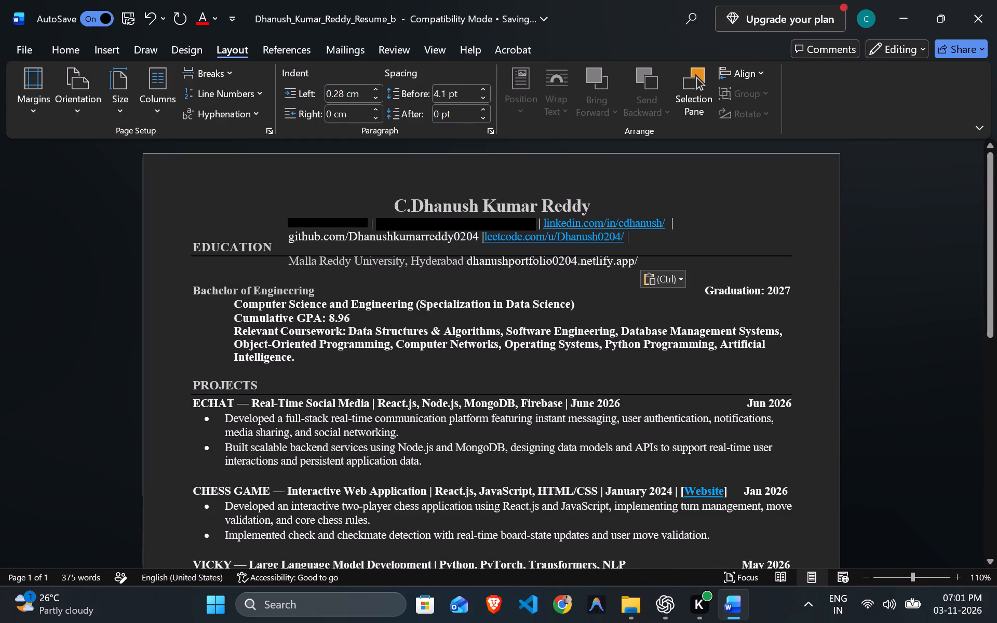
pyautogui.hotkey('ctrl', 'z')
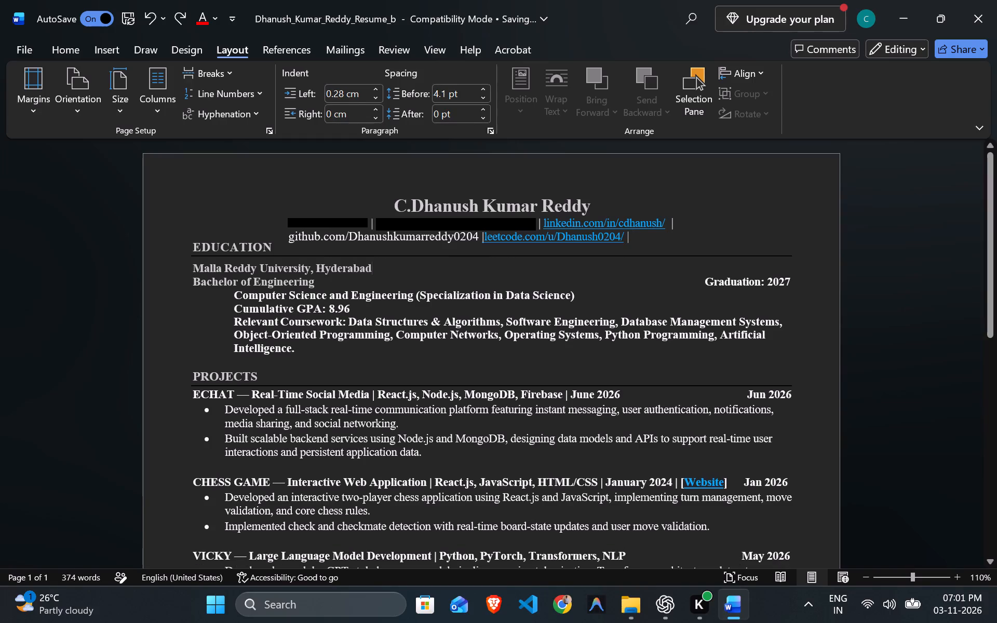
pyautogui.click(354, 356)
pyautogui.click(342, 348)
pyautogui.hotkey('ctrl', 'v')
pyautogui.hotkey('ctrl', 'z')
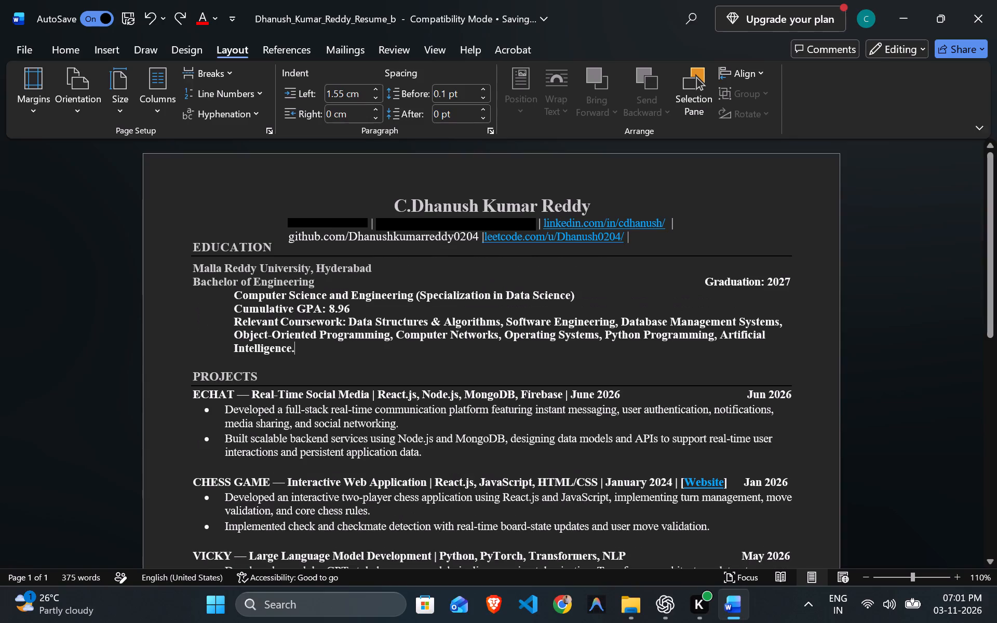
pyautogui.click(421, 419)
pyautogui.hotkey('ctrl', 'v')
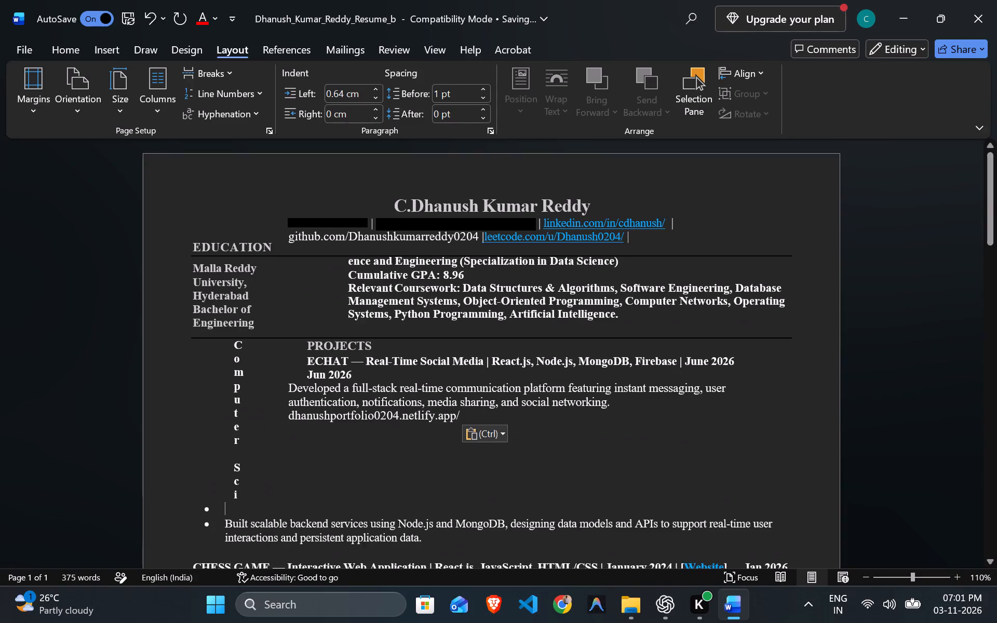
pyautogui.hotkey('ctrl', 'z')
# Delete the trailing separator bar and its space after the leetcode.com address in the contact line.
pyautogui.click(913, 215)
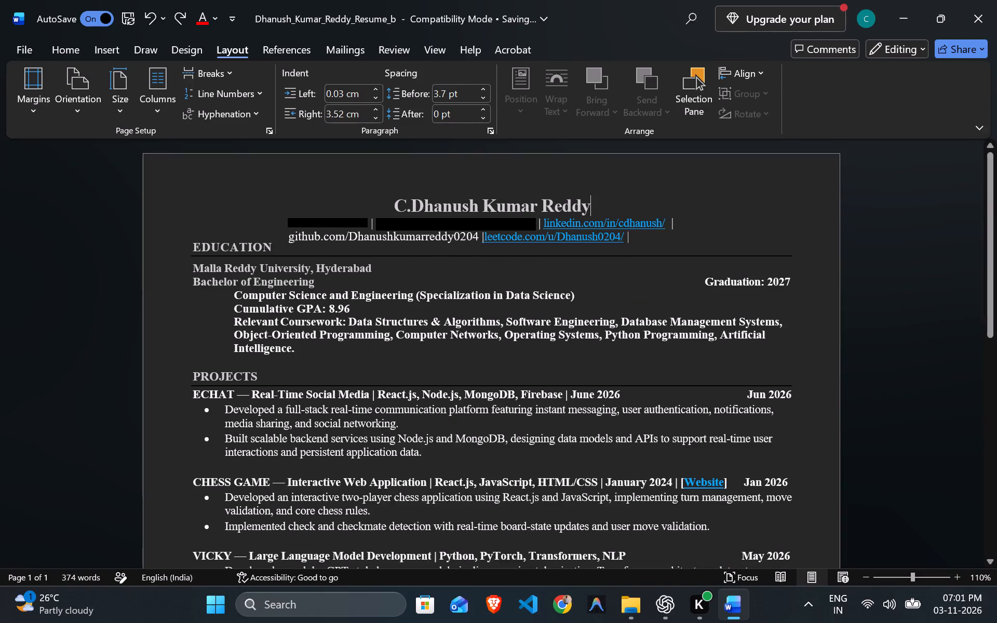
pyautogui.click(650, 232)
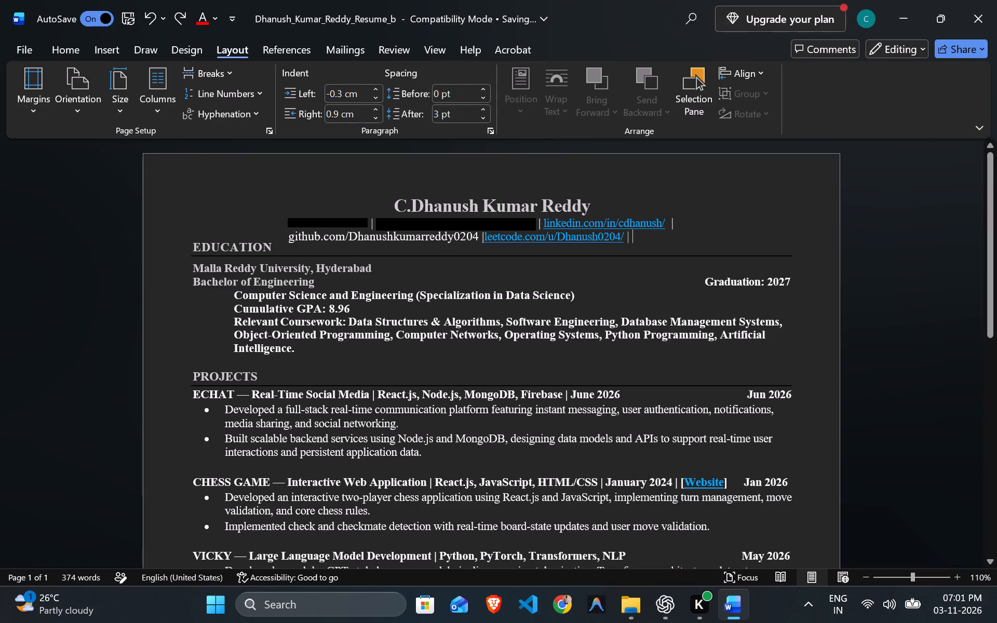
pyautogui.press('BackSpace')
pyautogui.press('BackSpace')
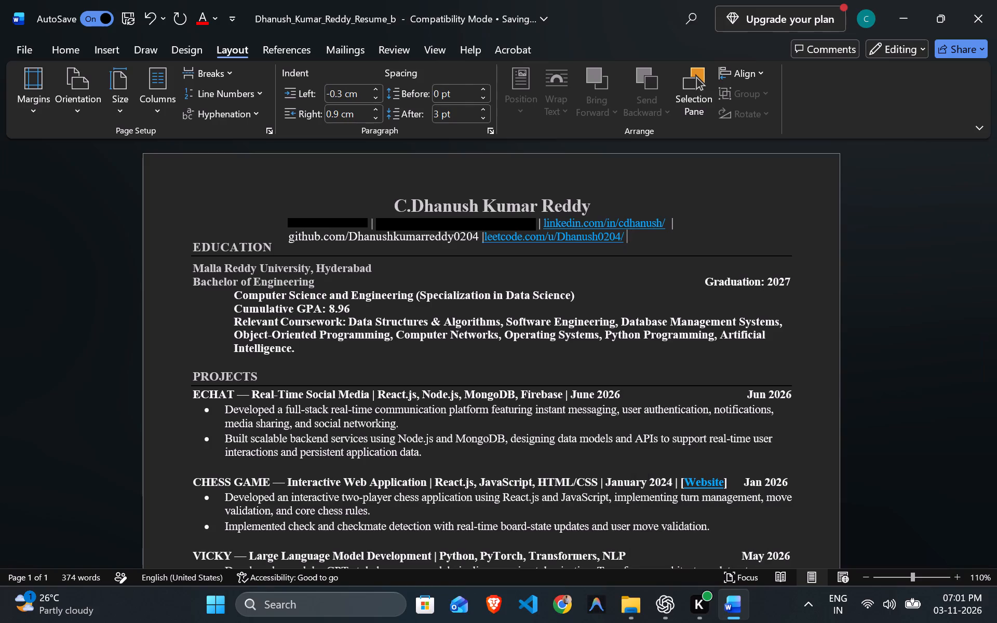
# Insert a space before and after the separator bar between the github.com and leetcode.com addresses.
pyautogui.click(483, 238)
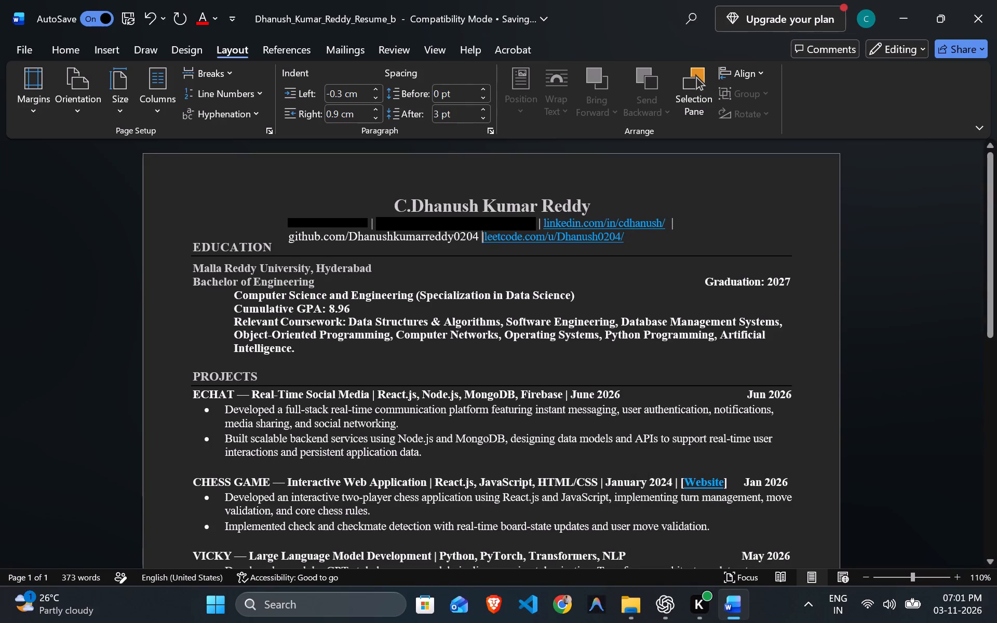
pyautogui.press('space')
pyautogui.click(489, 231)
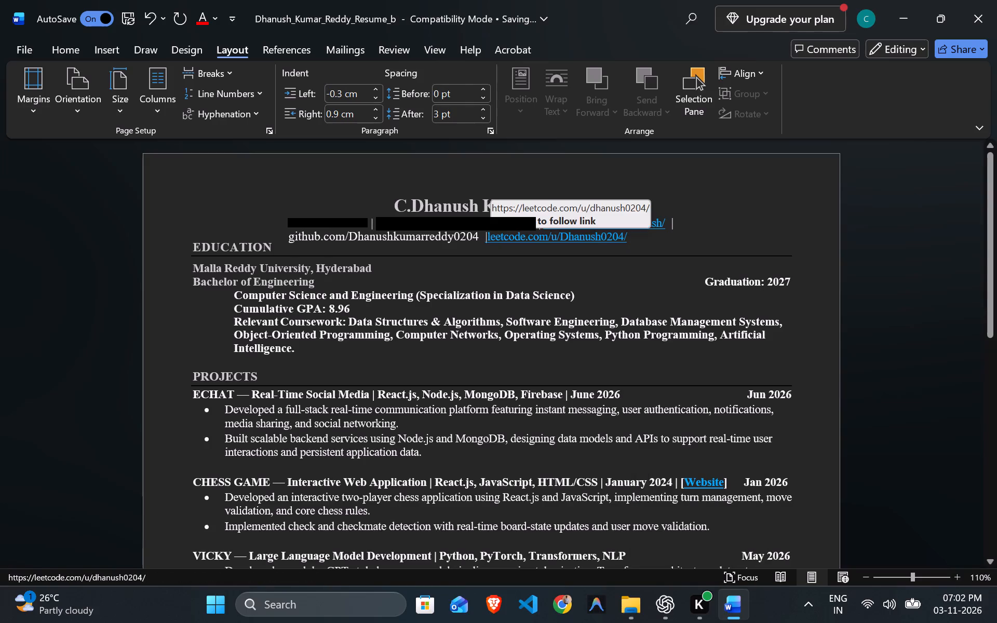
pyautogui.click(486, 243)
pyautogui.press('space')
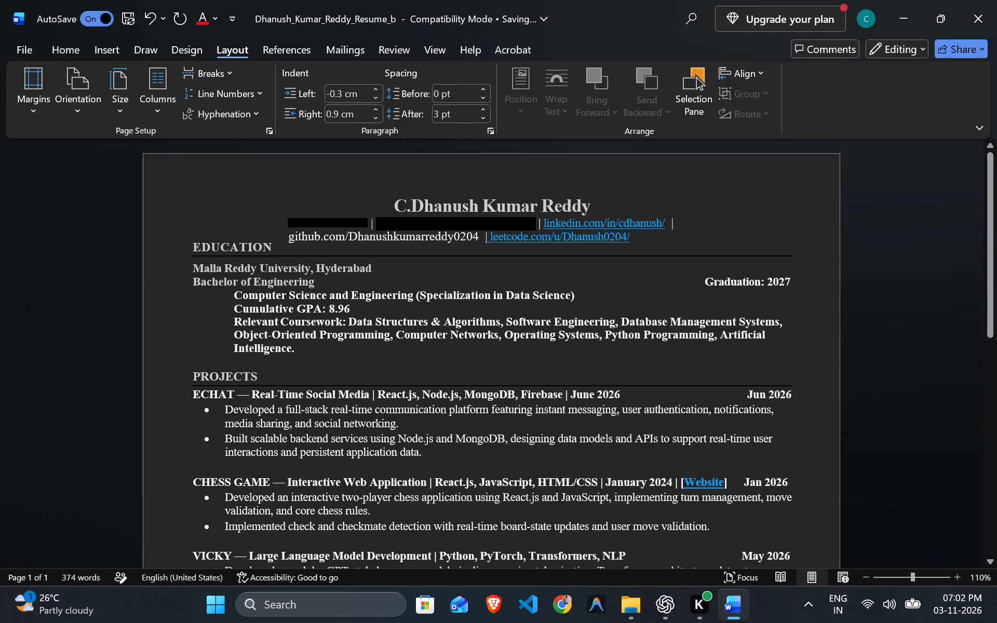
pyautogui.click(709, 235)
# Replace the initial and period at the start of the resume's name heading with the candidate's written-out family name in two words.
pyautogui.scroll(-2, 313, 229)
pyautogui.scroll(2, 174, 230)
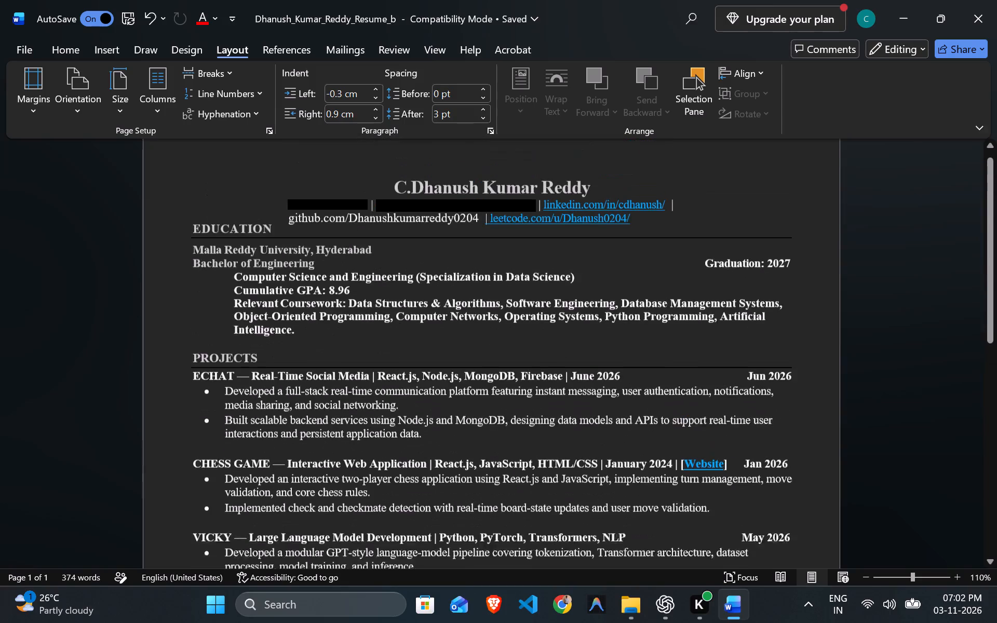
pyautogui.scroll(-1, 498, 317)
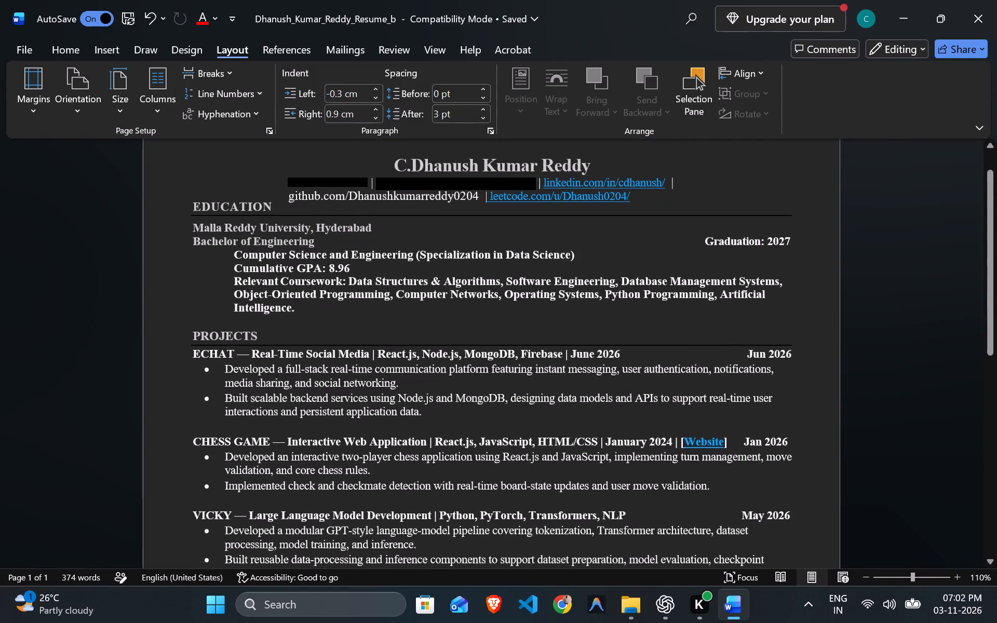
pyautogui.scroll(-3, 279, 269)
pyautogui.scroll(3, 273, 270)
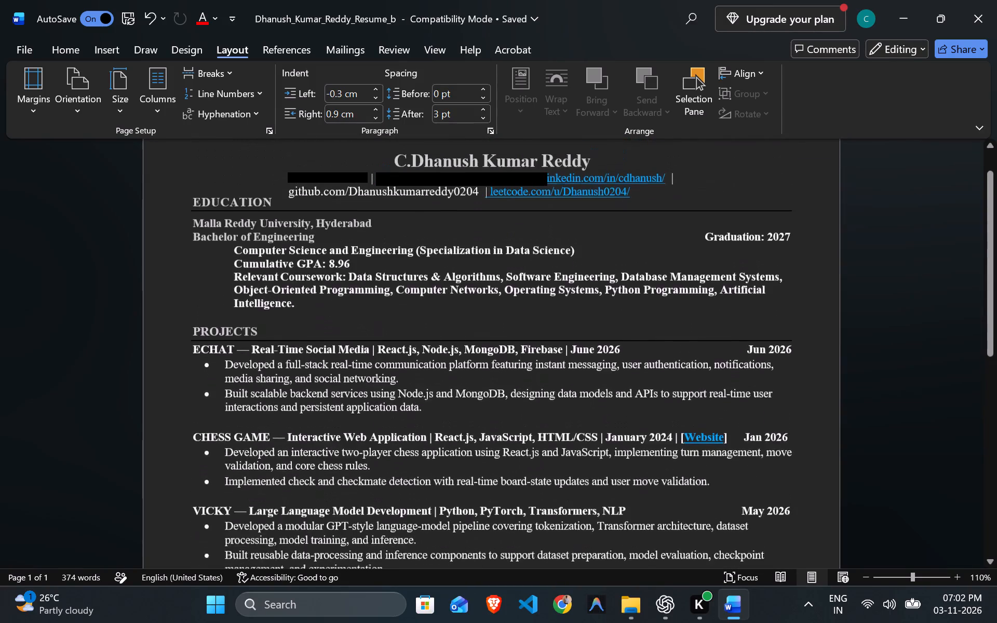
pyautogui.scroll(1, 273, 270)
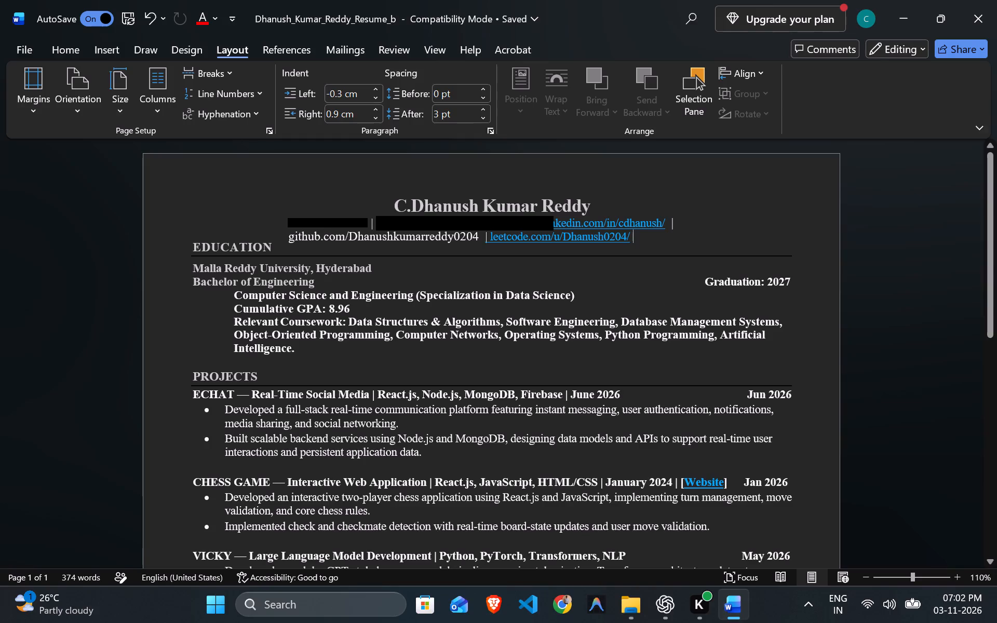
pyautogui.click(410, 202)
pyautogui.press('BackSpace')
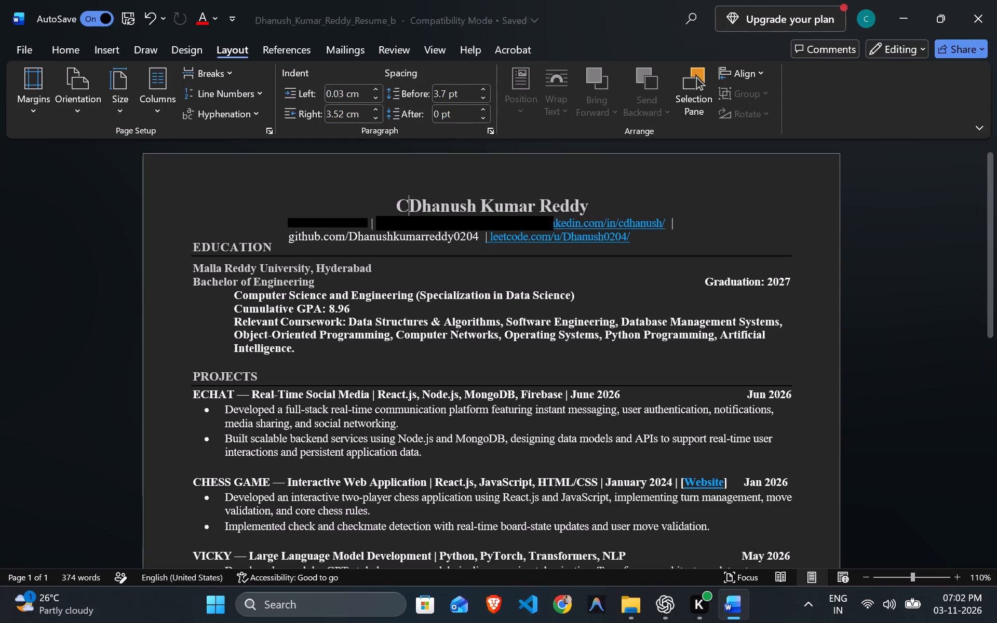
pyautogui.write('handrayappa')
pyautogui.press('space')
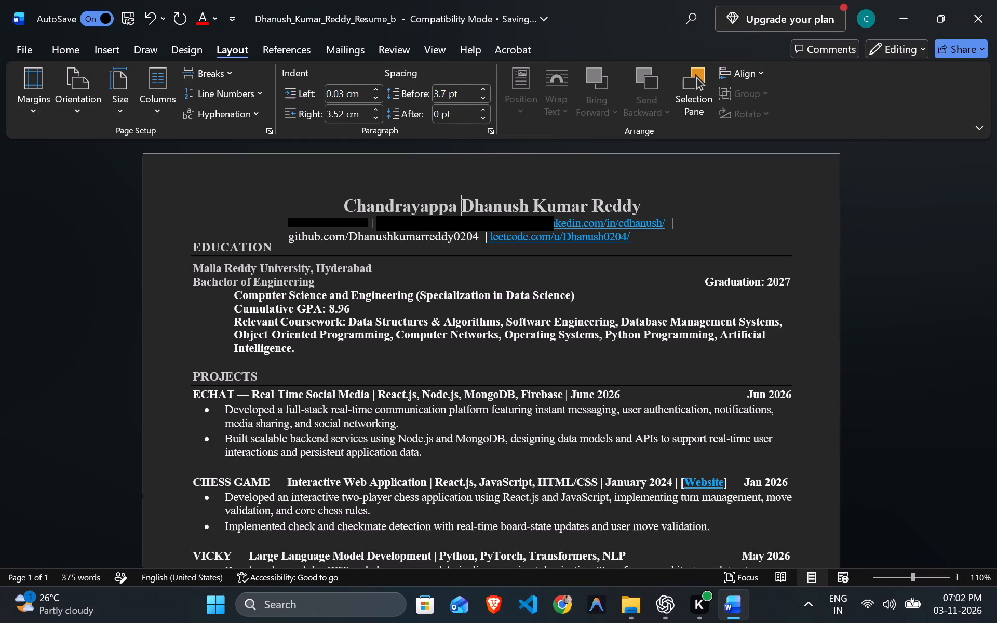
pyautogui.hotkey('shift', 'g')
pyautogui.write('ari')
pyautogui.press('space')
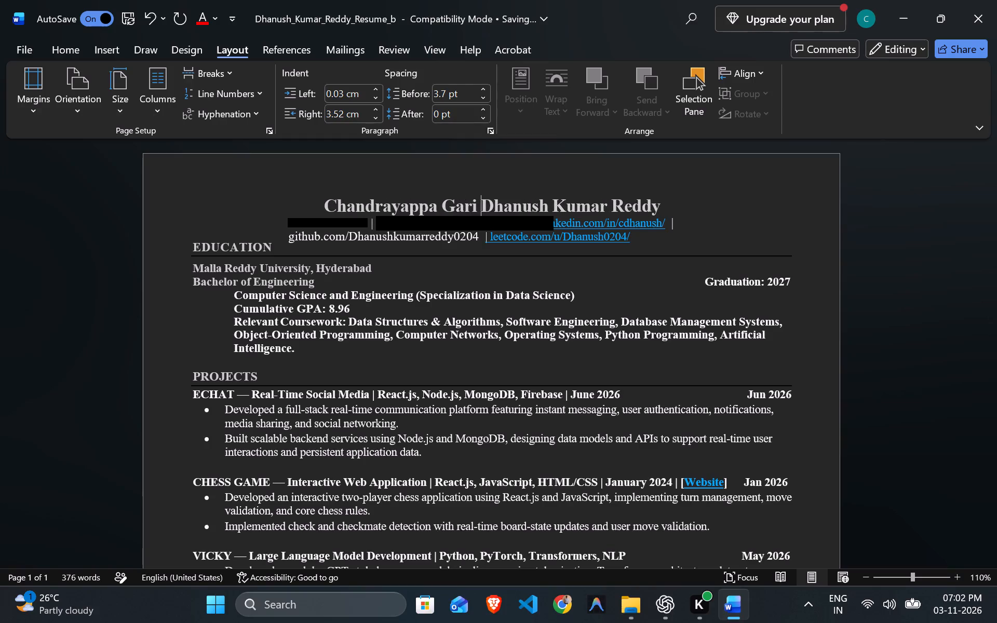
# Save the resume document.
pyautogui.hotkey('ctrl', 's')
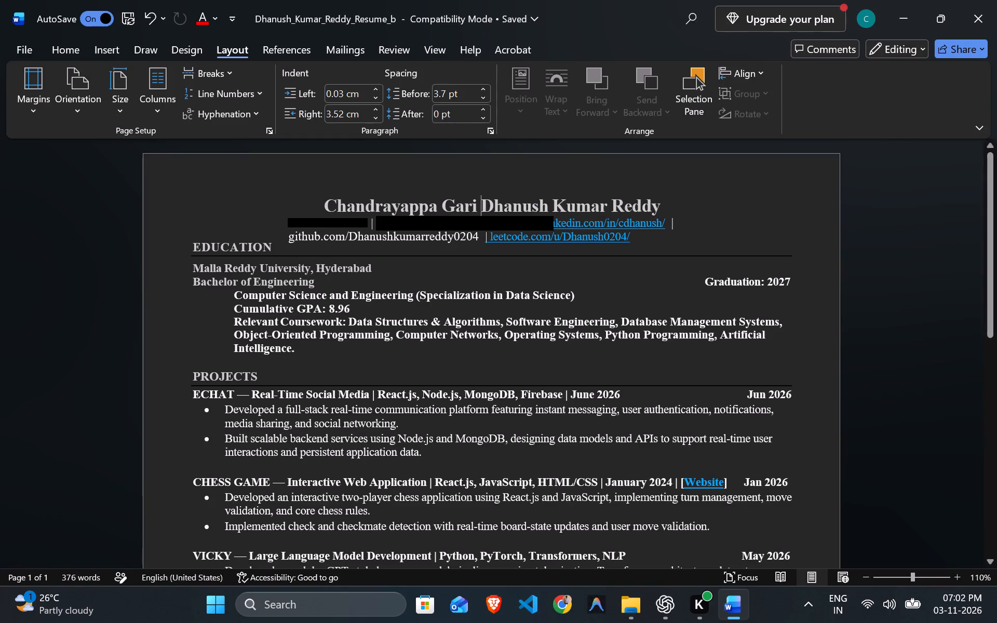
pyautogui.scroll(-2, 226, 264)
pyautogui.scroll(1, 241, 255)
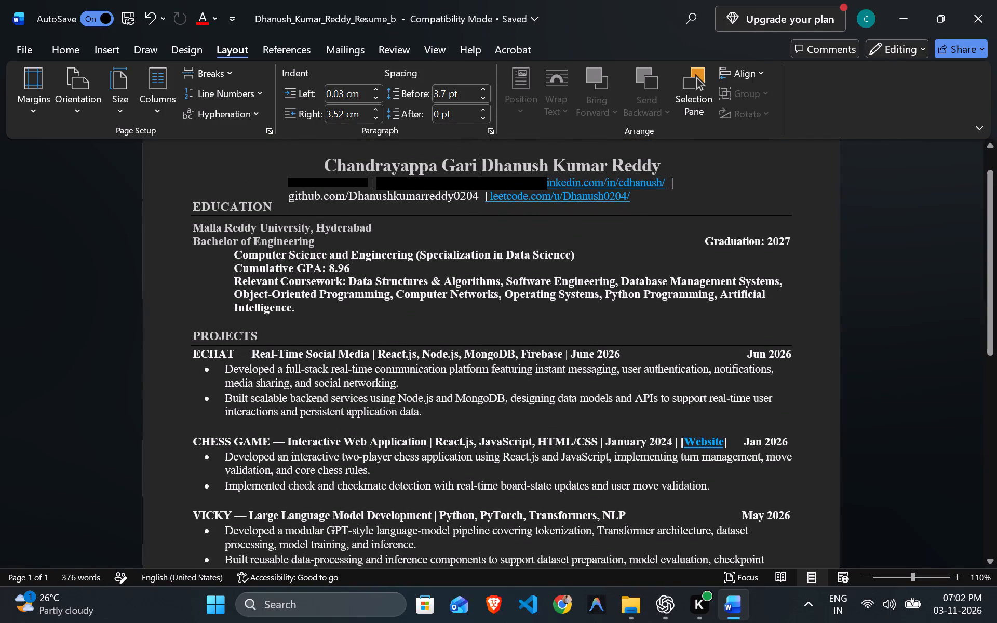
# Review the whole resume document from the education section through leadership and achievements, back up to the name heading.
pyautogui.scroll(-1, 180, 268)
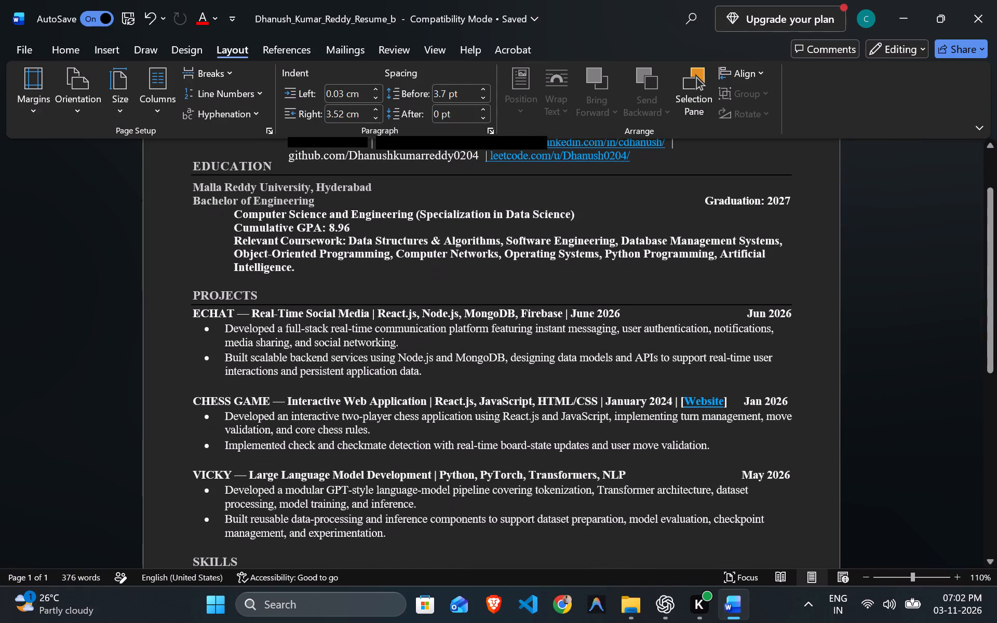
pyautogui.scroll(-5, 234, 319)
pyautogui.scroll(-1, 398, 296)
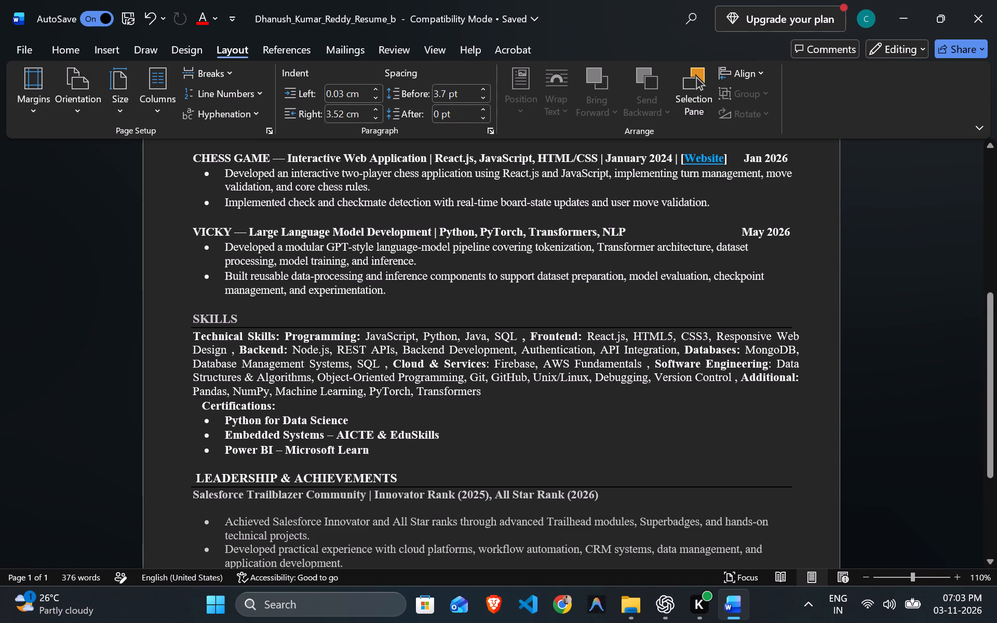
pyautogui.scroll(-3, 236, 323)
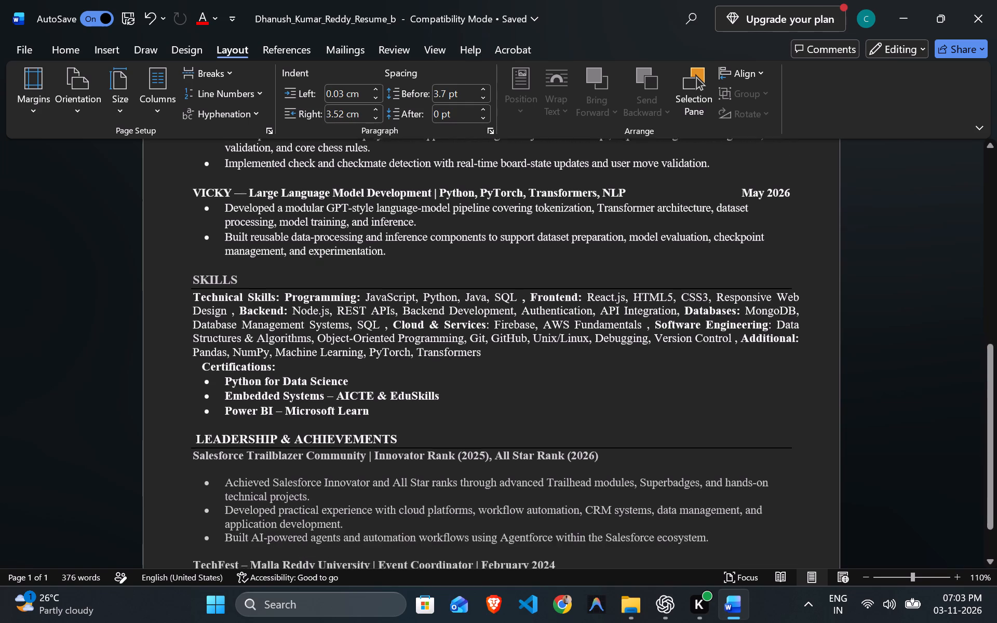
pyautogui.scroll(-3, 236, 323)
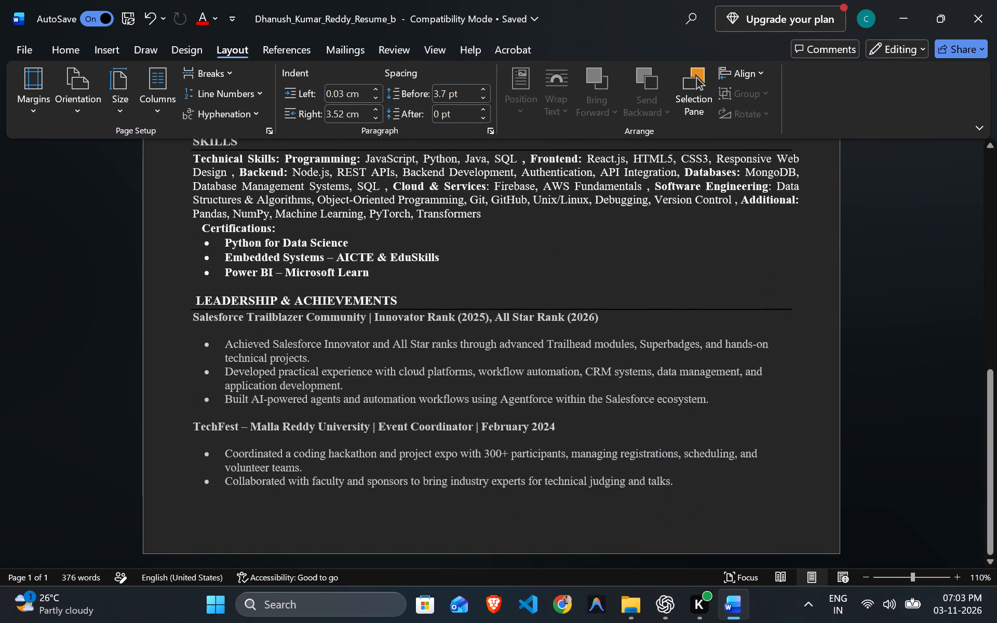
pyautogui.scroll(-5, 358, 394)
pyautogui.scroll(3, 462, 397)
pyautogui.scroll(-6, 462, 397)
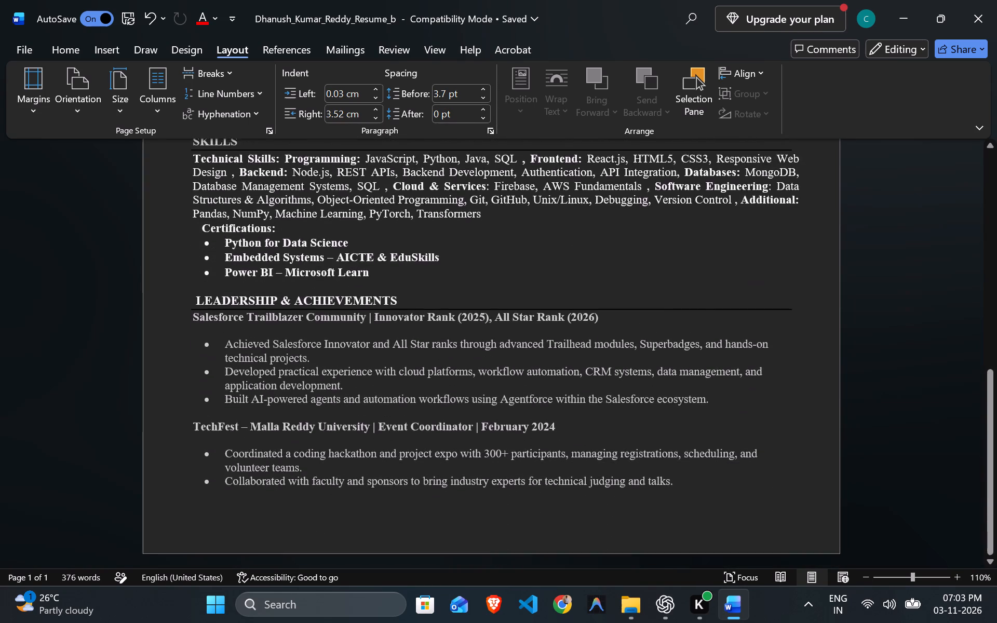
pyautogui.scroll(2, 462, 397)
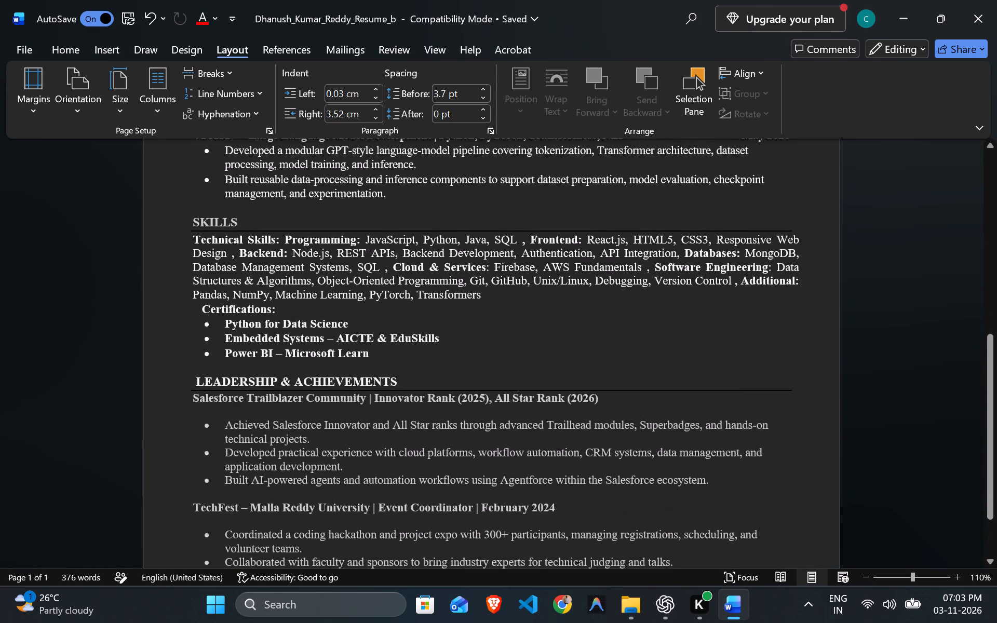
pyautogui.scroll(-1, 416, 394)
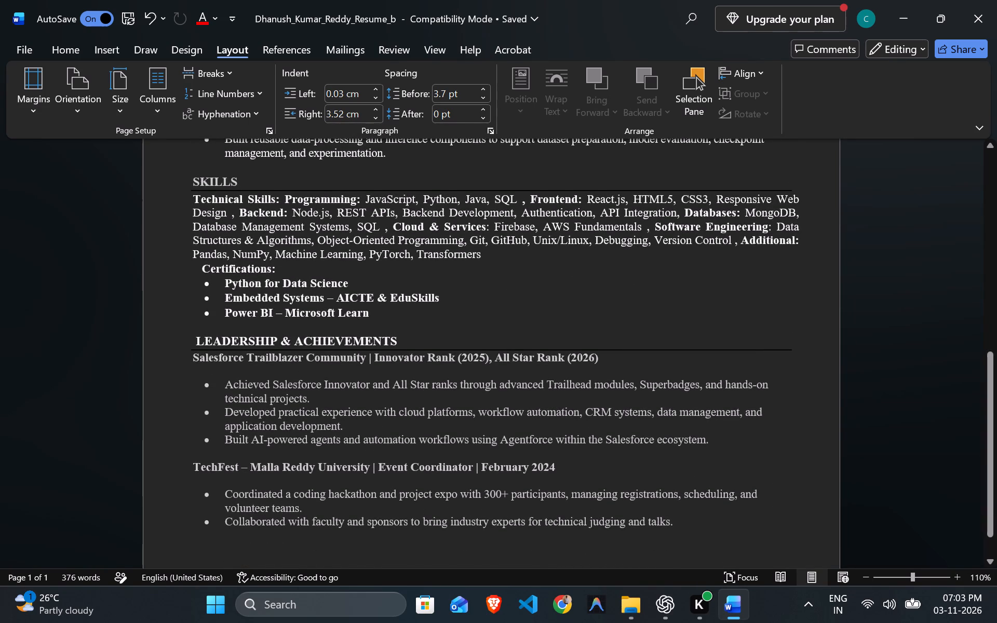
pyautogui.scroll(1, 262, 490)
pyautogui.scroll(4, 355, 458)
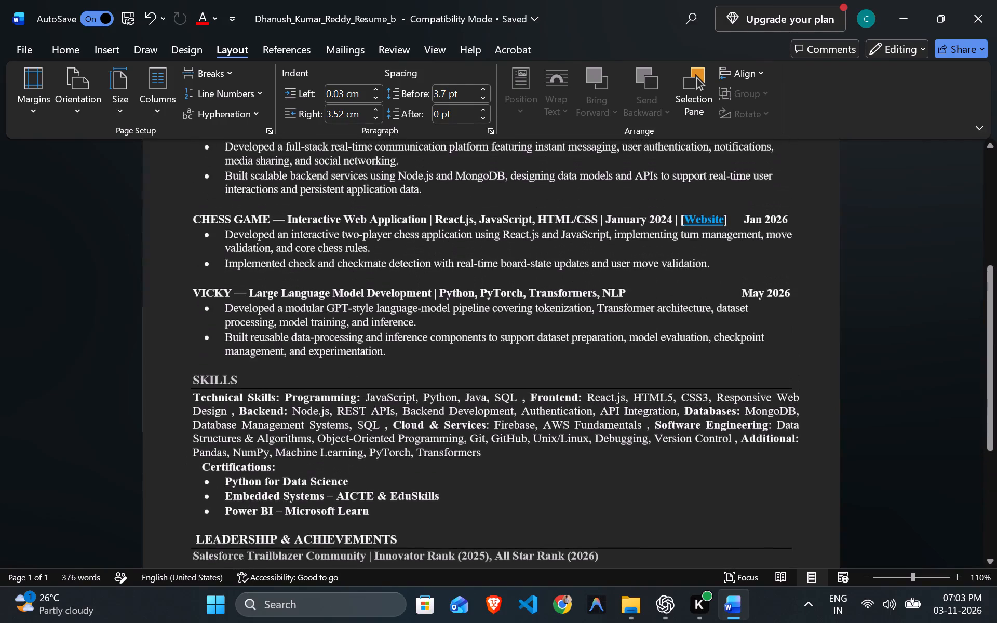
pyautogui.scroll(1, 355, 458)
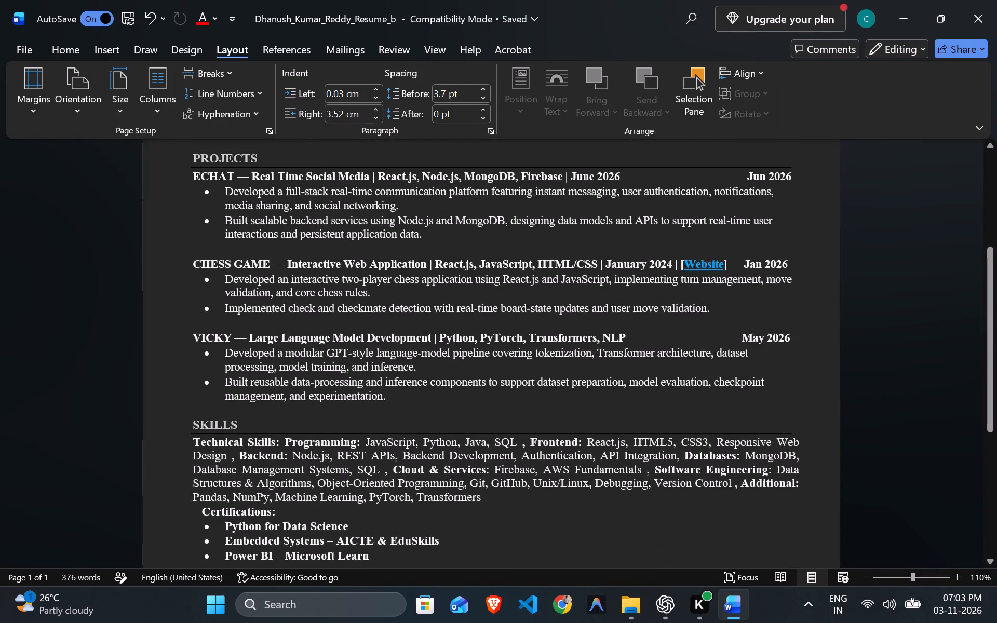
pyautogui.scroll(3, 283, 462)
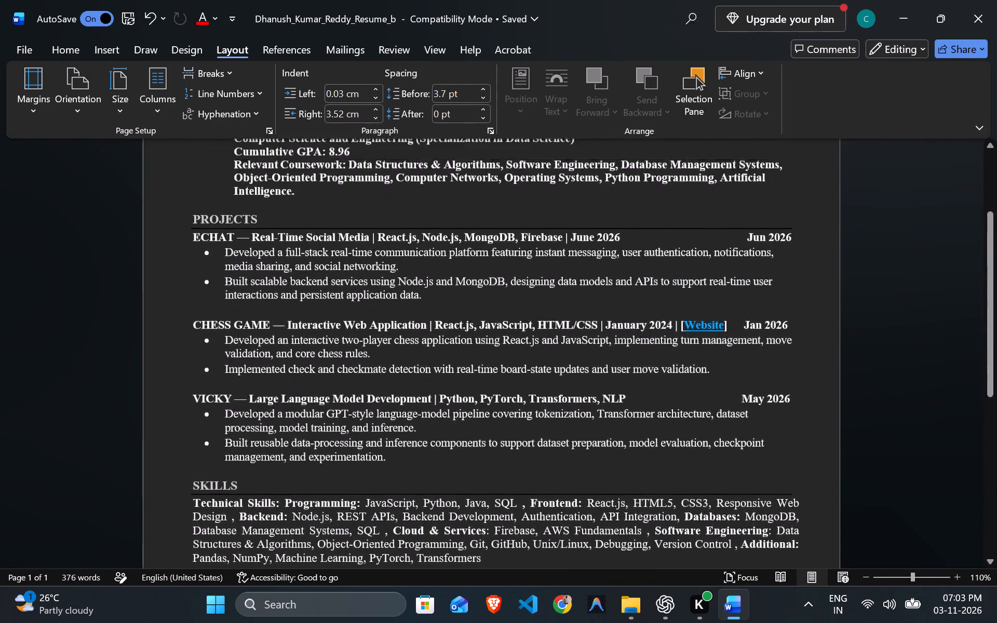
pyautogui.scroll(5, 283, 462)
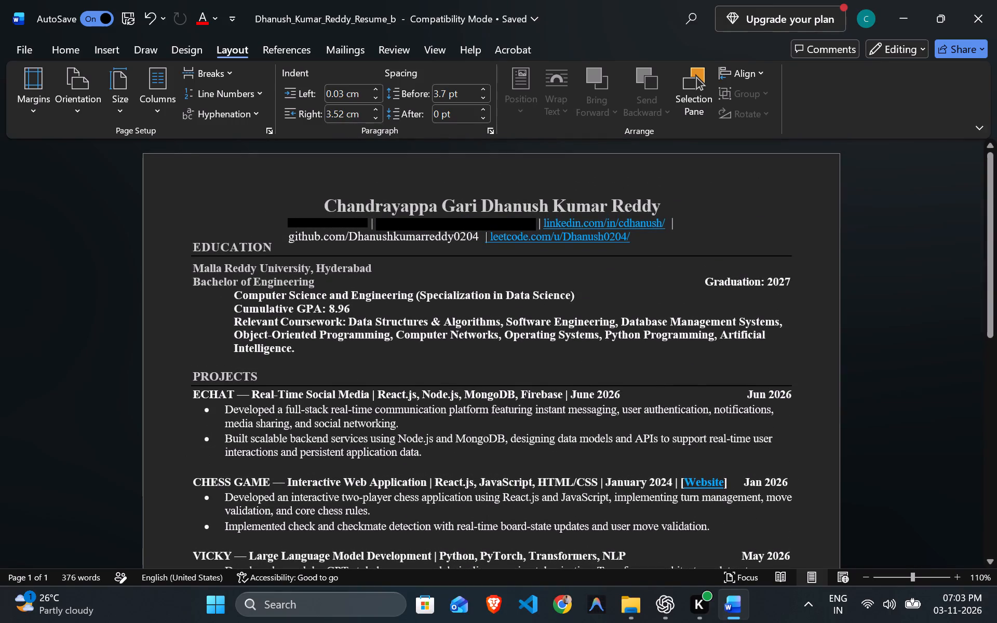
# Save the resume document and close Word.
pyautogui.hotkey('ctrl', 's')
pyautogui.click(996, 0)
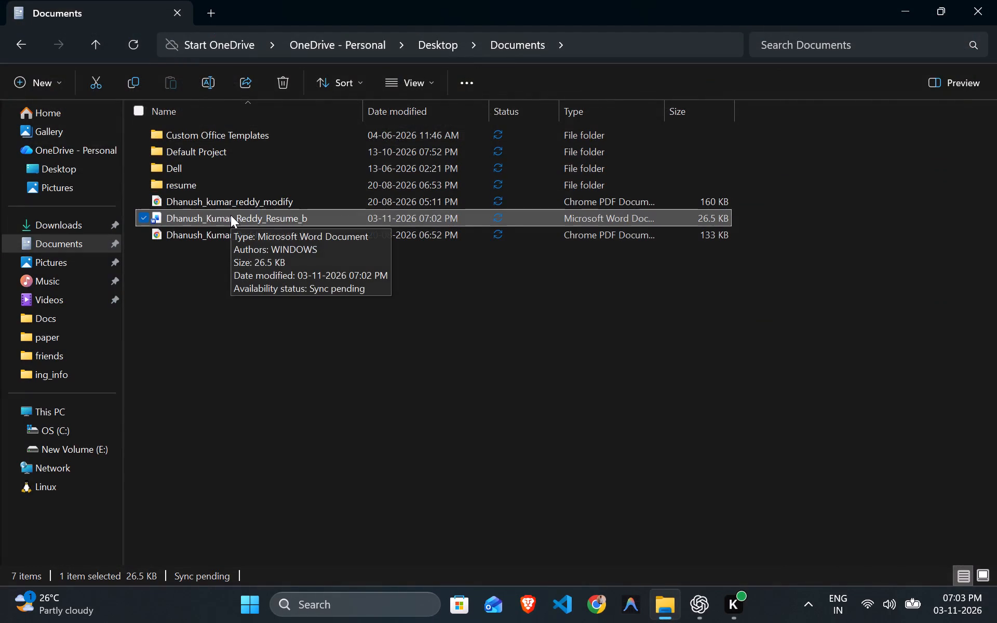
# In Chrome, search Google for "doc to pdf" and open the iLovePDF Word to PDF converter.
pyautogui.click(602, 614)
pyautogui.moveTo(600, 614); pyautogui.dragTo(639, 613)
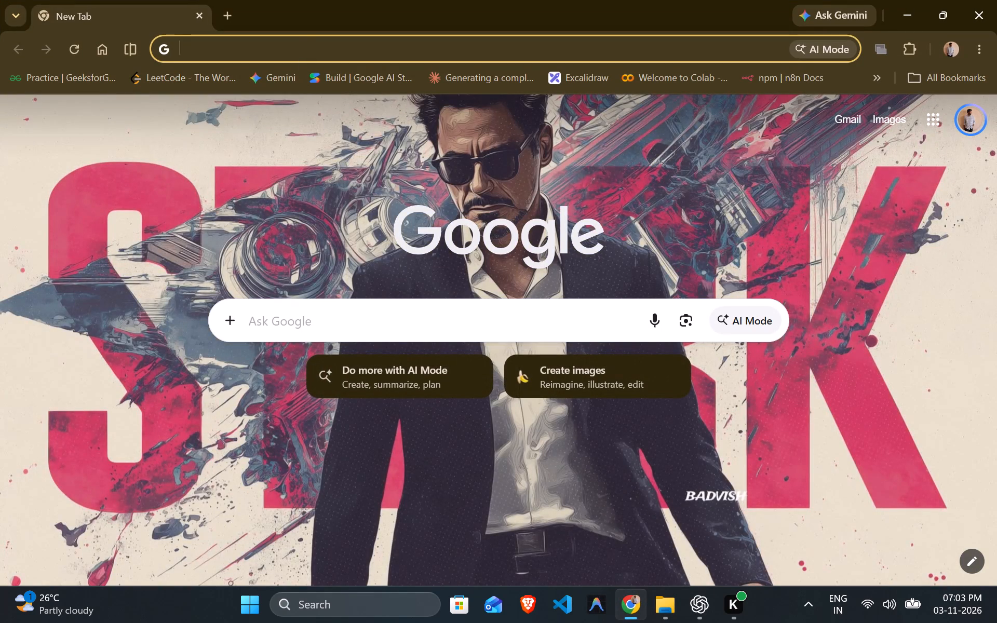
pyautogui.click(299, 38)
pyautogui.write('doc')
pyautogui.click(210, 105)
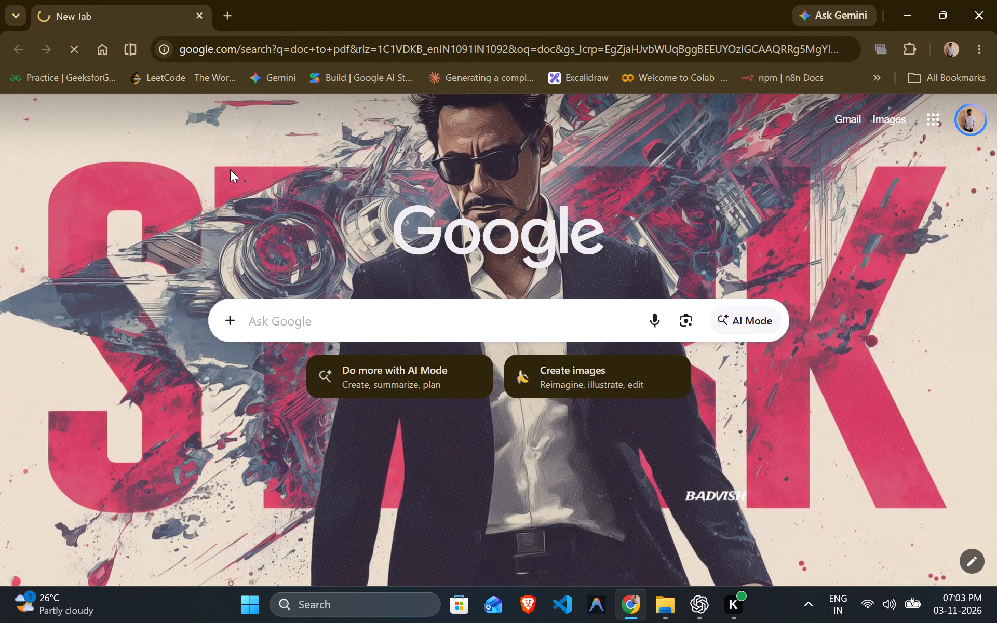
pyautogui.click(176, 265)
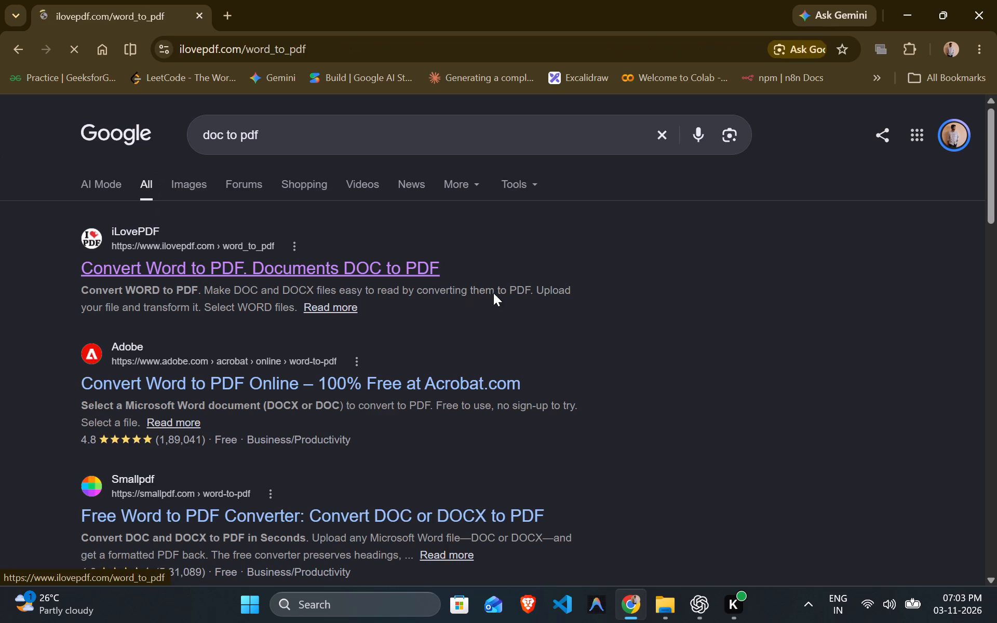
# Convert the resume Word file from the Documents folder to PDF, download the result and close the browser.
pyautogui.click(460, 290)
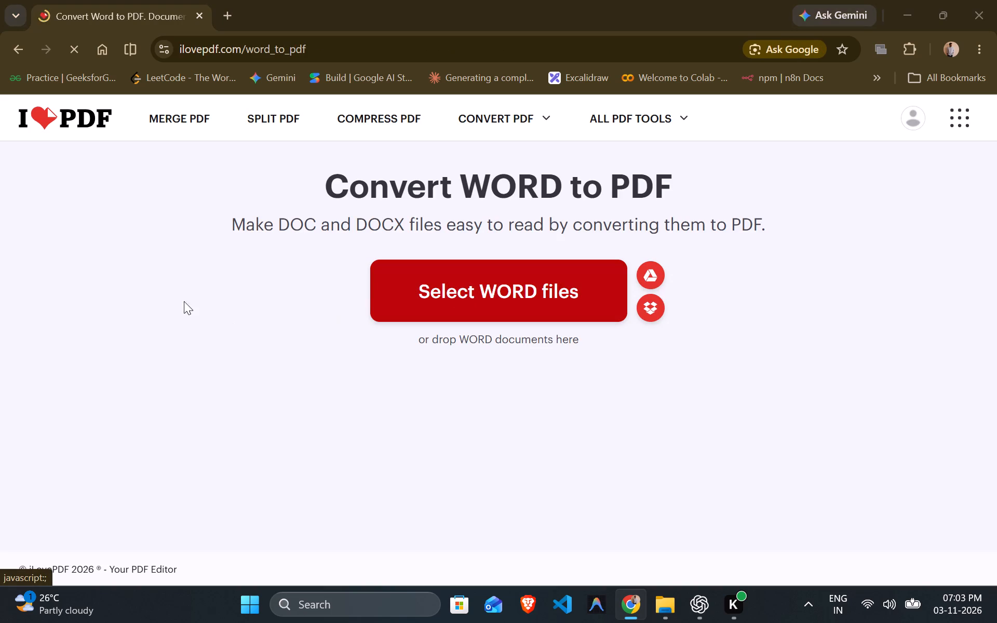
pyautogui.click(190, 193)
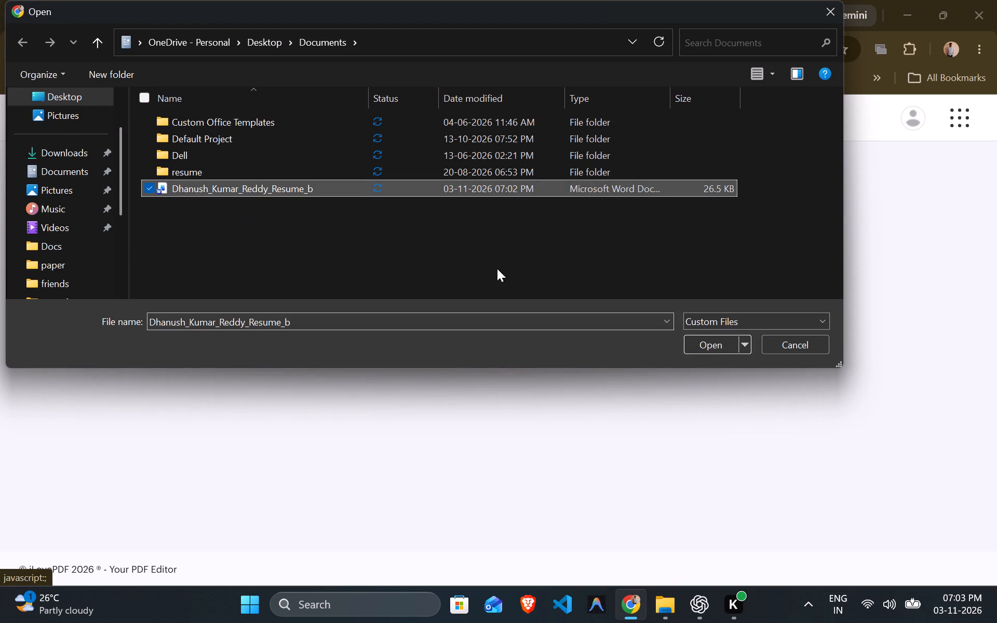
pyautogui.click(702, 341)
pyautogui.click(864, 552)
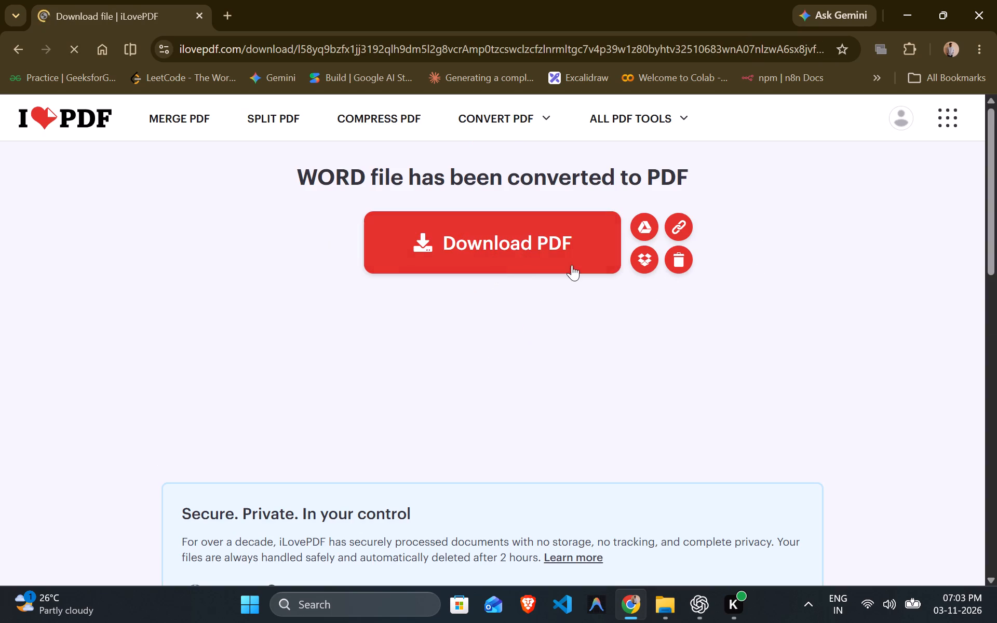
pyautogui.click(552, 249)
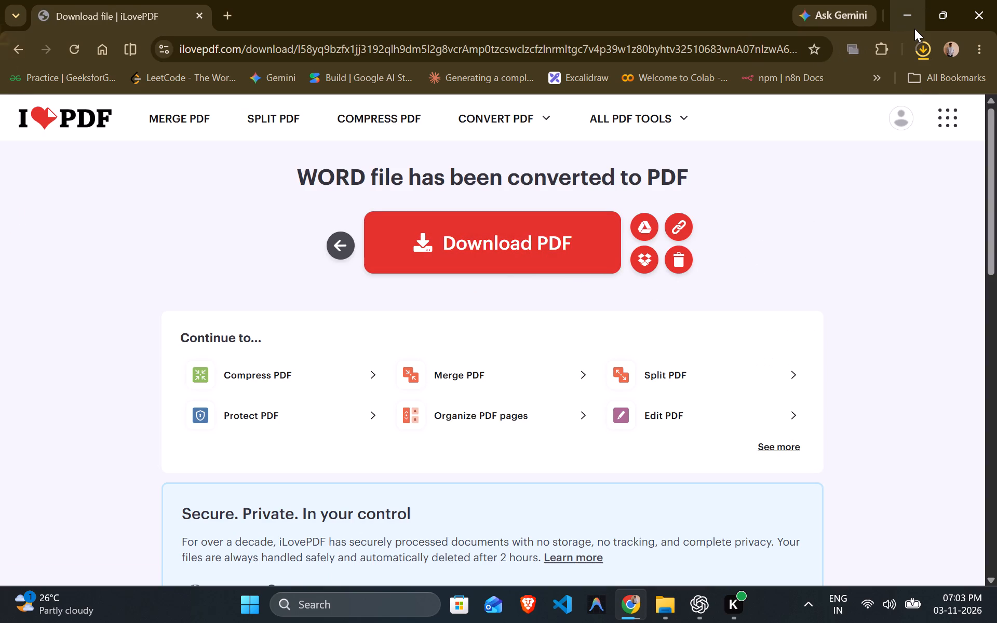
pyautogui.click(988, 10)
# Open the converted resume PDF from the Downloads folder in Adobe Acrobat, maximized and without the All tools pane.
pyautogui.click(51, 227)
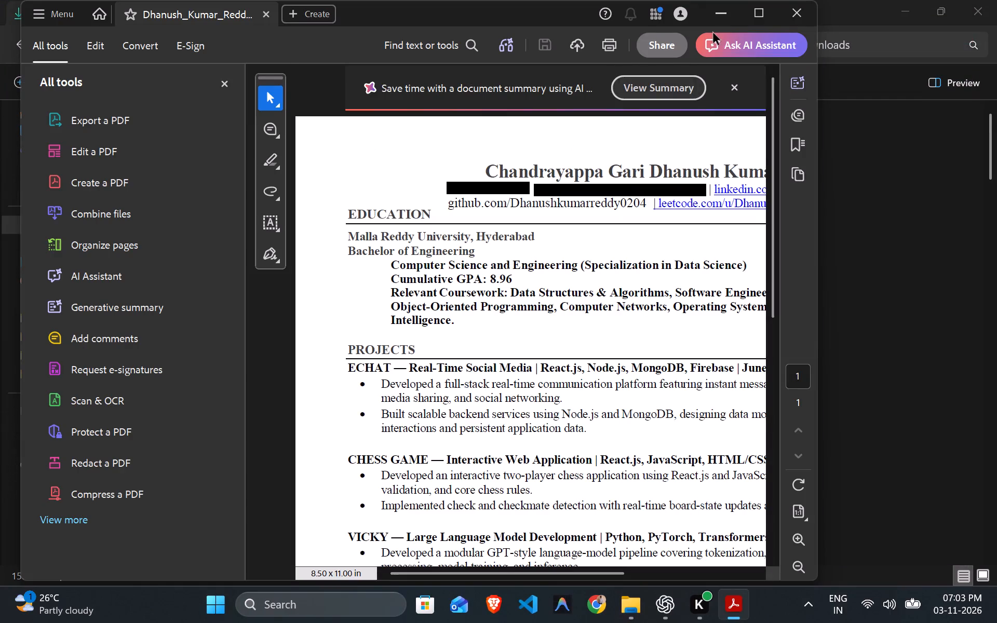
pyautogui.click(758, 11)
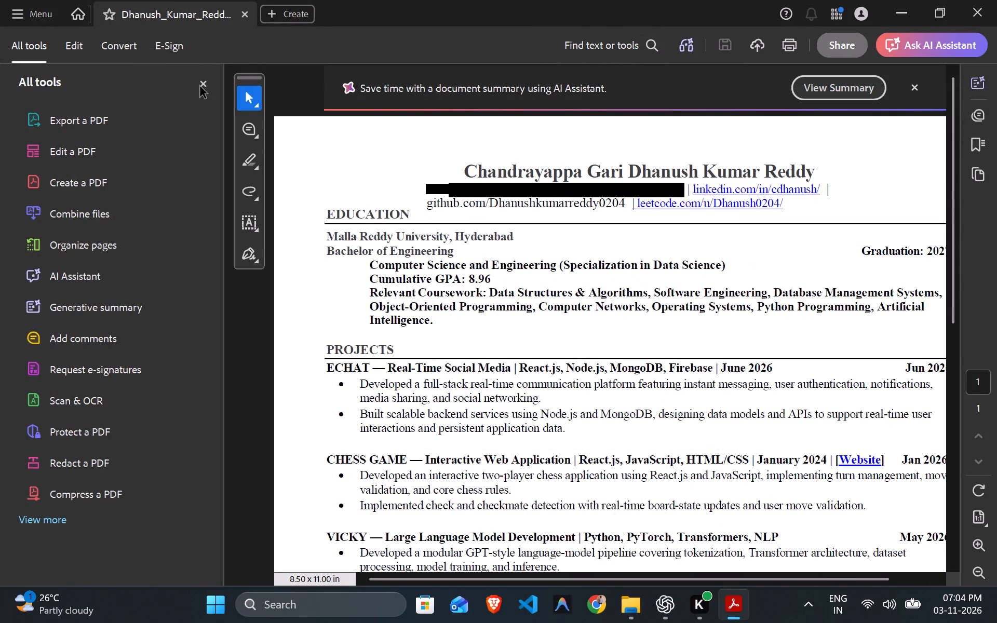
pyautogui.click(204, 87)
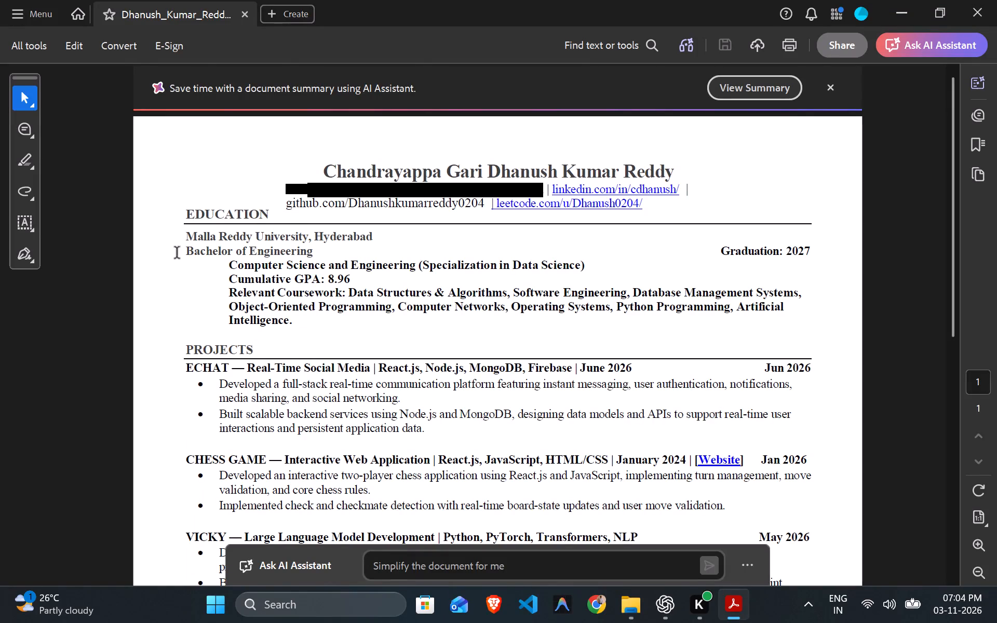
# Examine the converted resume PDF's layout and content across the education, projects, skills, certifications and leadership sections.
pyautogui.scroll(-1, 555, 246)
pyautogui.scroll(-2, 243, 239)
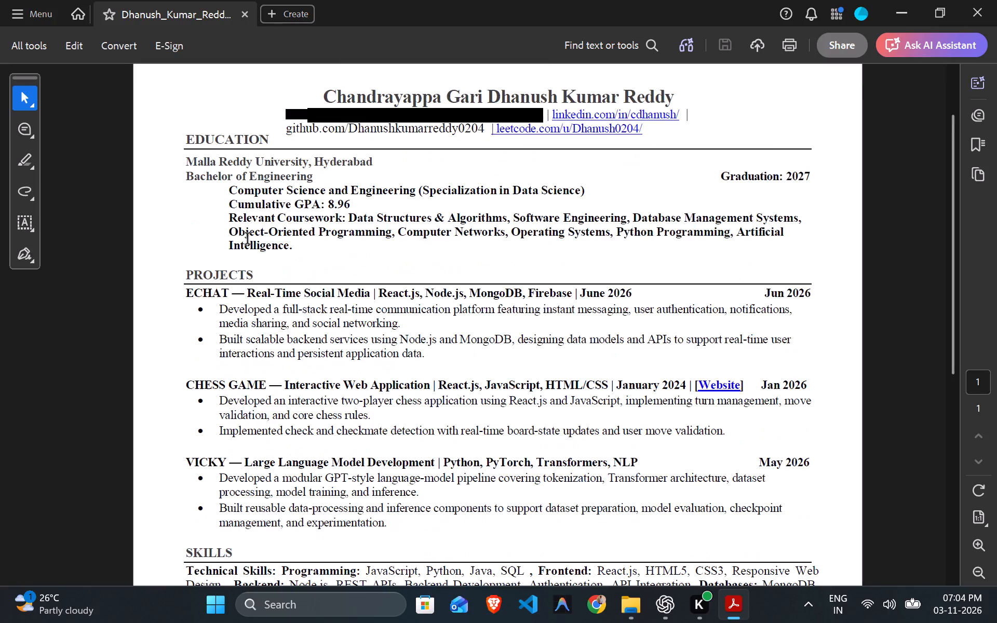
pyautogui.scroll(-2, 293, 275)
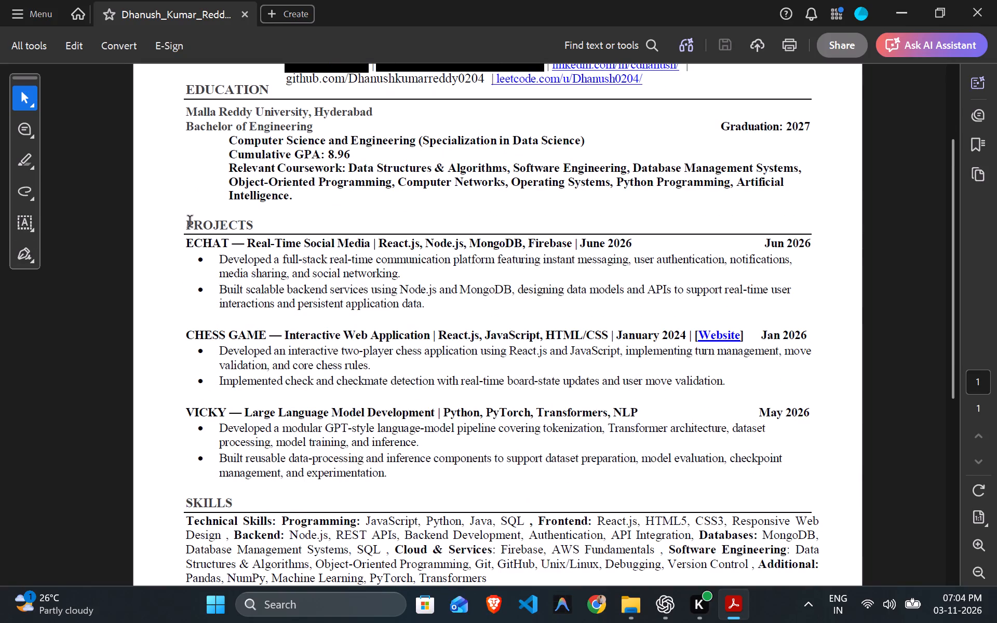
pyautogui.scroll(-1, 316, 218)
pyautogui.scroll(-1, 659, 276)
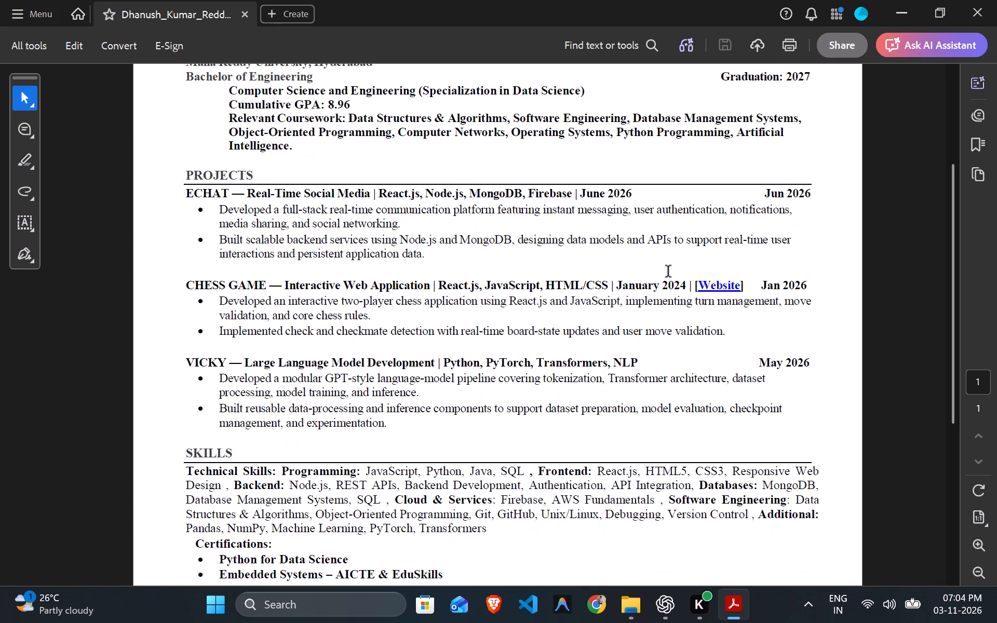
pyautogui.scroll(-1, 565, 337)
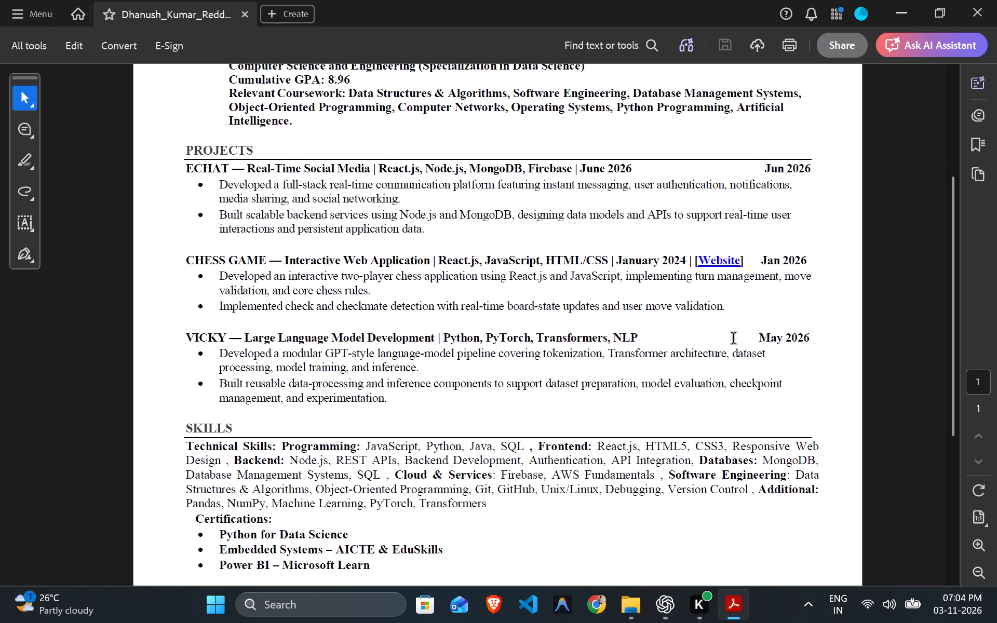
pyautogui.scroll(-2, 405, 318)
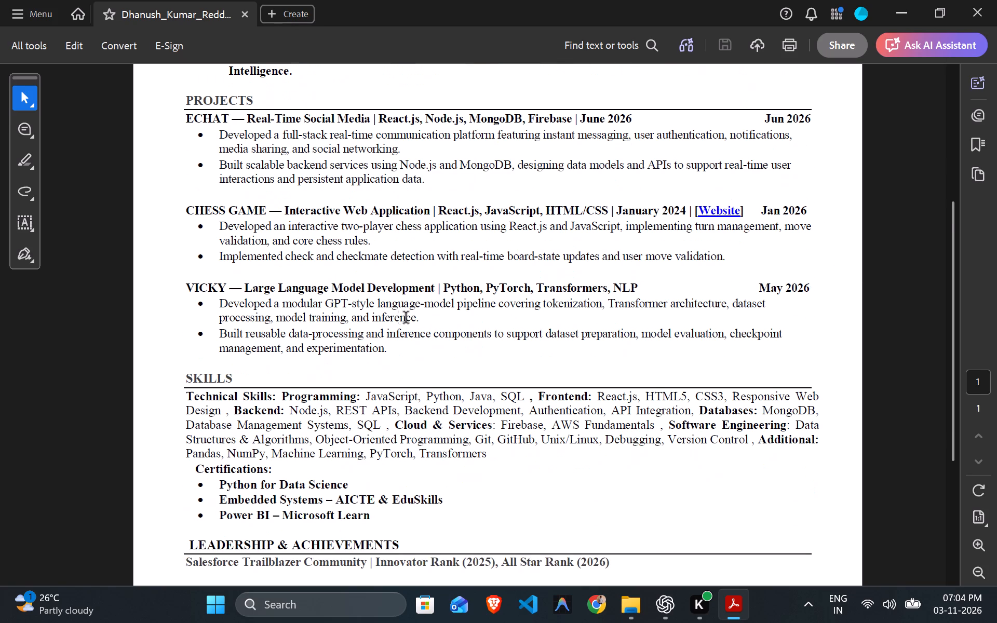
pyautogui.scroll(-2, 235, 343)
pyautogui.scroll(2, 689, 288)
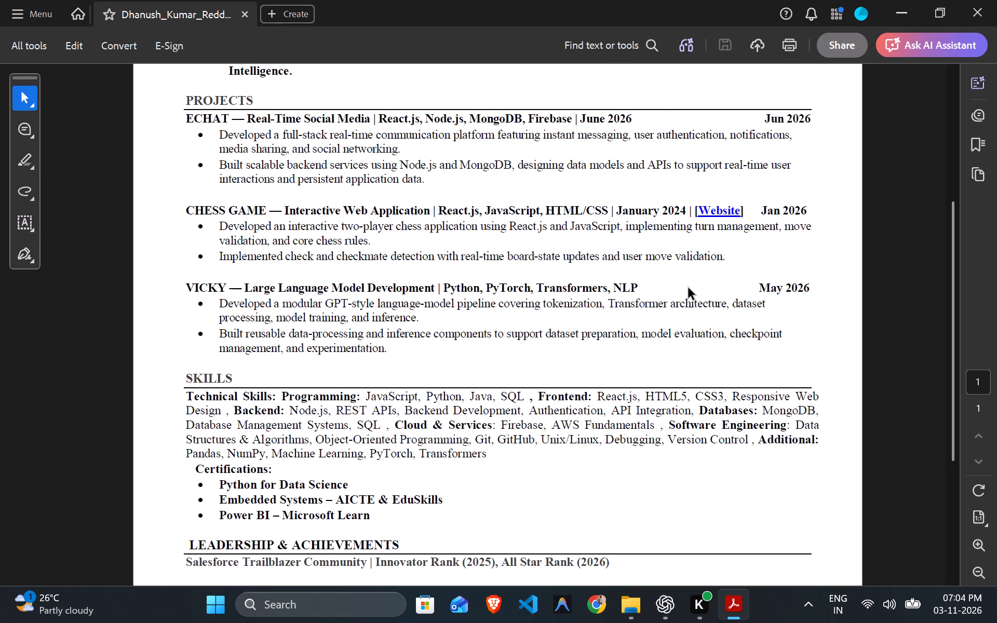
pyautogui.scroll(-2, 290, 305)
pyautogui.scroll(-2, 187, 329)
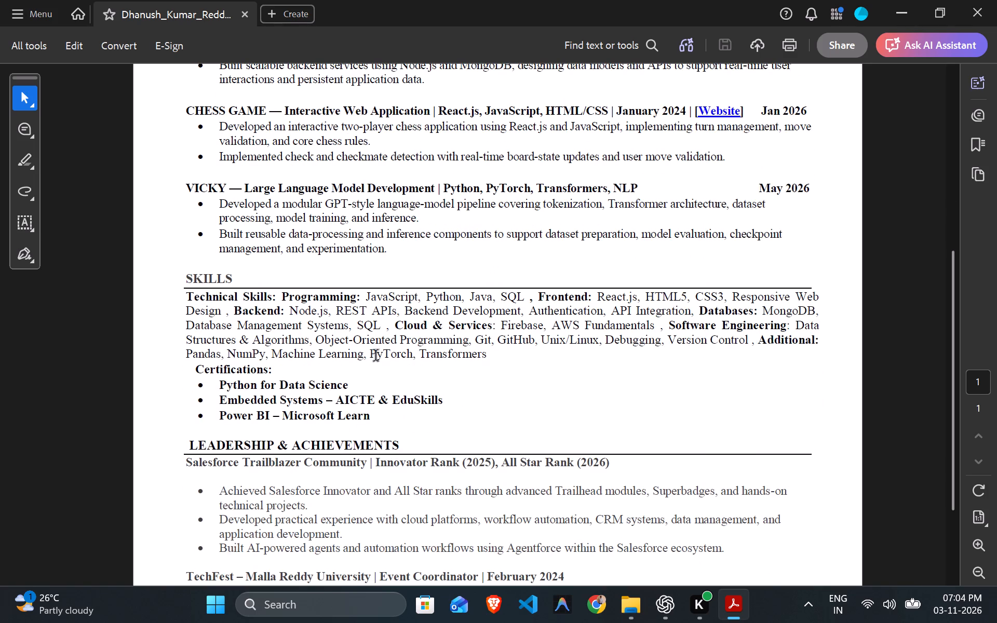
pyautogui.scroll(-6, 331, 381)
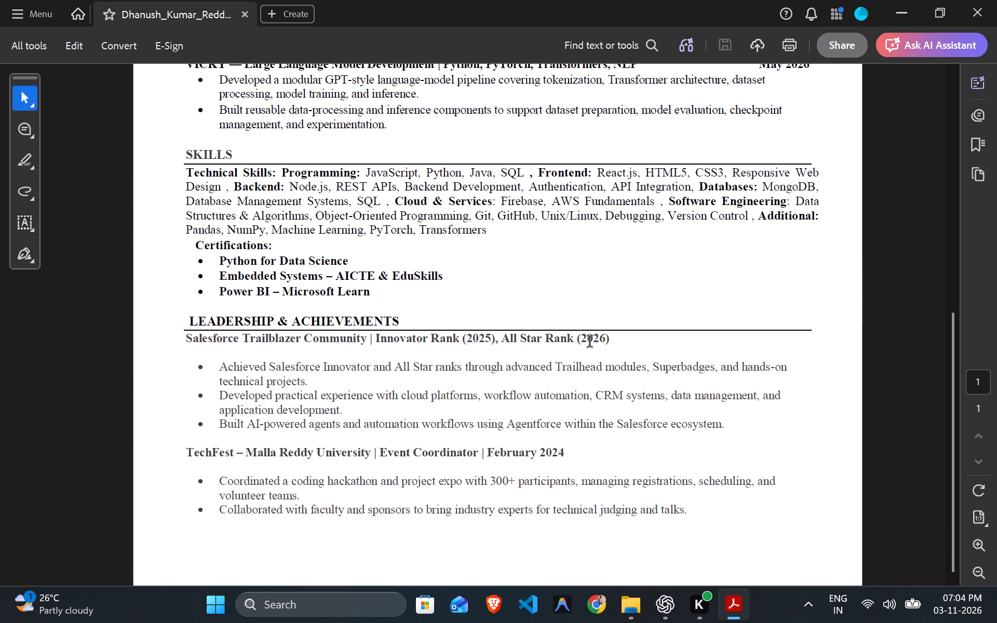
pyautogui.scroll(7, 441, 367)
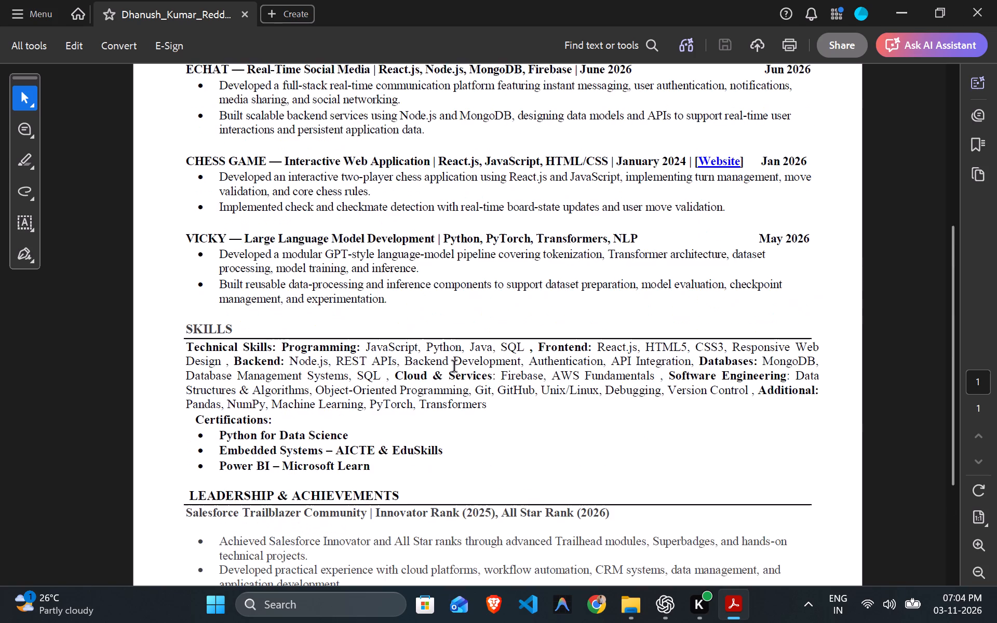
pyautogui.scroll(2, 455, 367)
pyautogui.scroll(2, 356, 367)
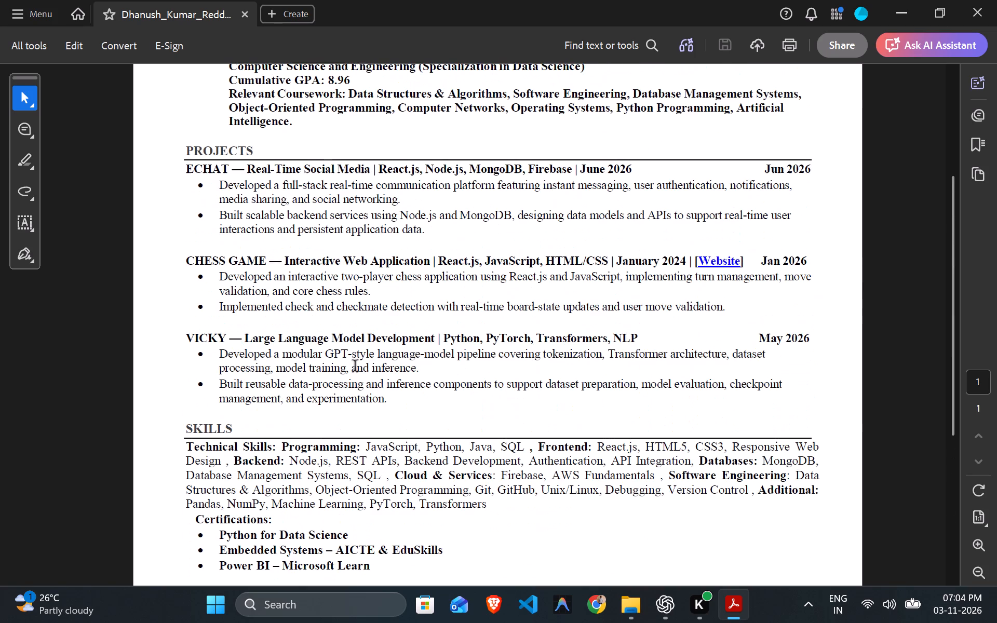
pyautogui.scroll(-2, 334, 421)
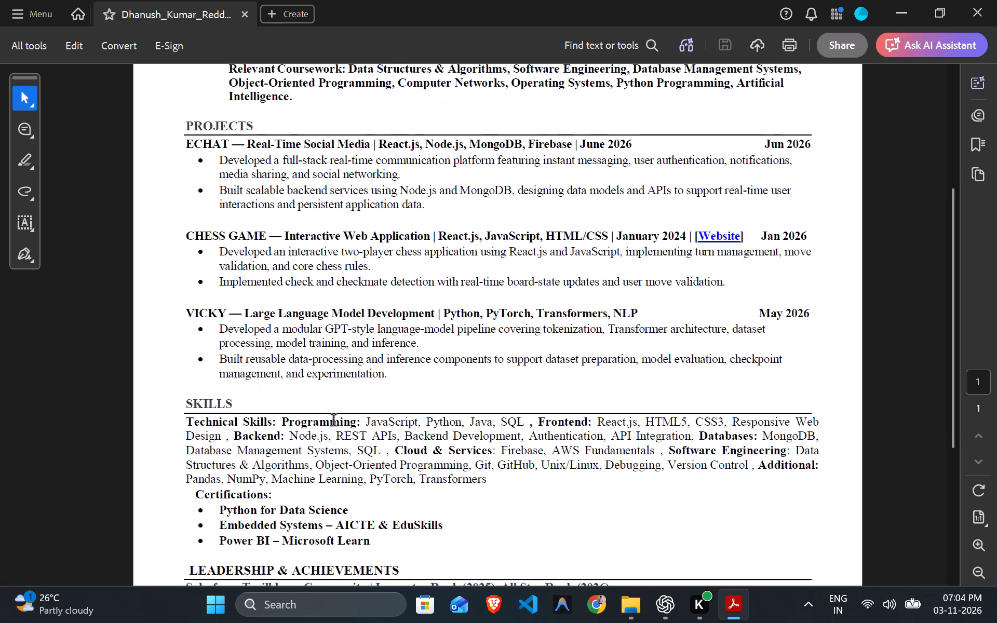
pyautogui.scroll(1, 416, 509)
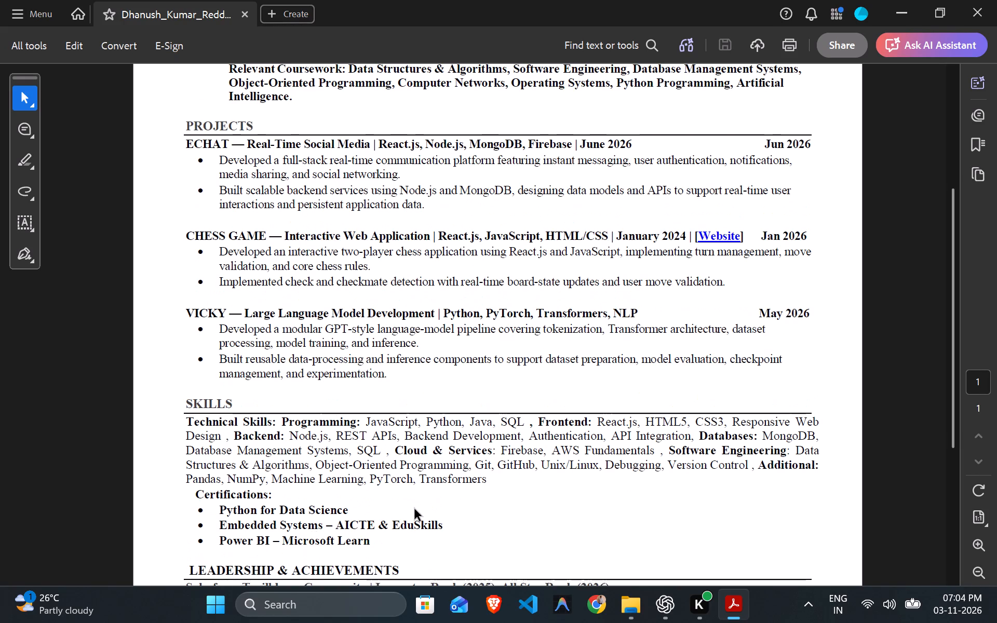
pyautogui.scroll(3, 415, 509)
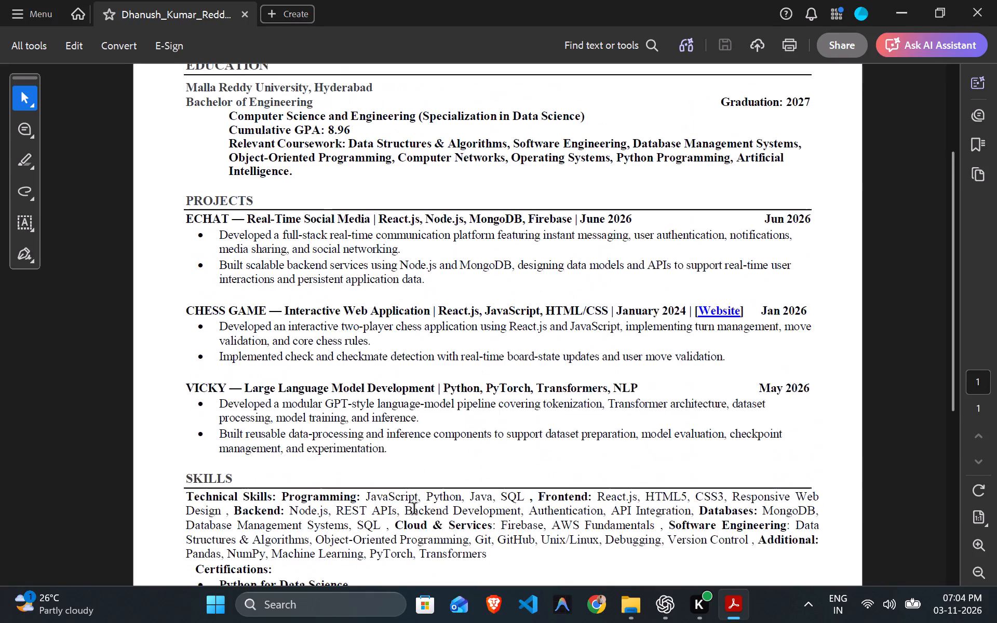
# Examine the resume PDF again from the header to the leadership section, focusing on projects and skills, and close Acrobat.
pyautogui.scroll(1, 415, 509)
pyautogui.scroll(2, 223, 360)
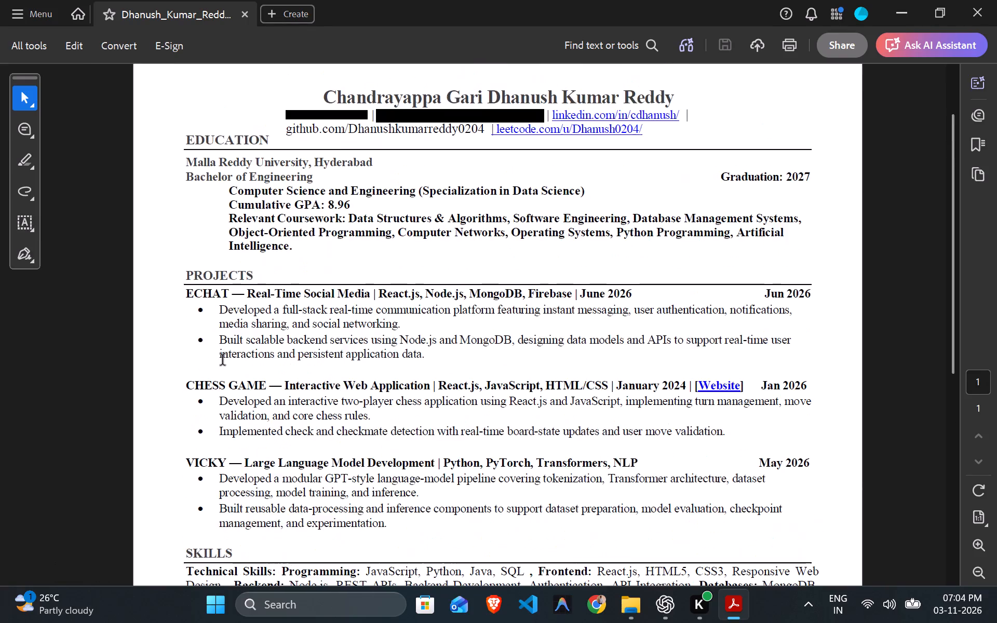
pyautogui.scroll(2, 223, 360)
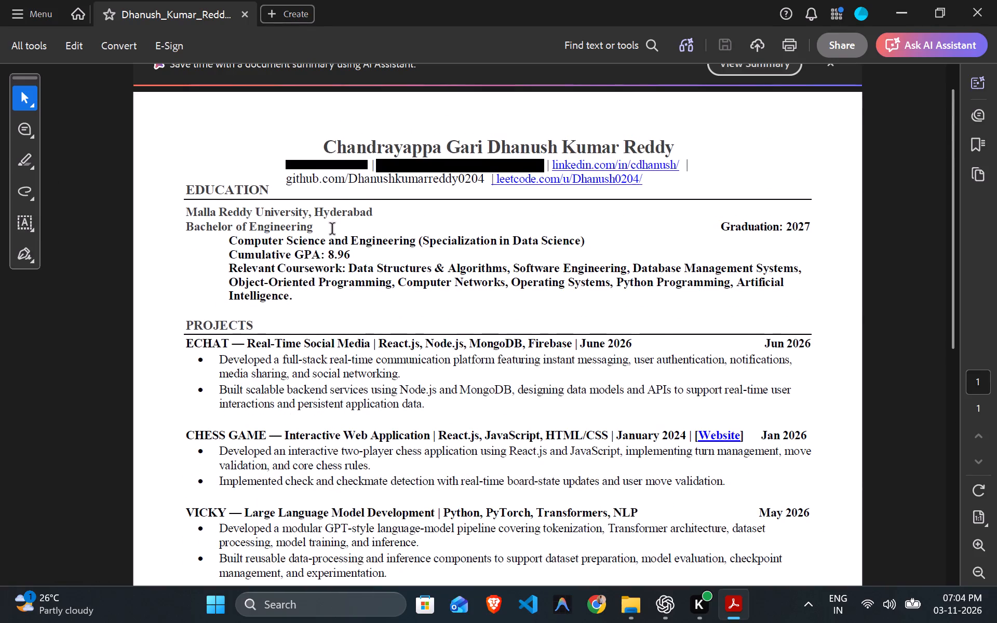
pyautogui.scroll(-2, 288, 334)
pyautogui.scroll(-3, 206, 284)
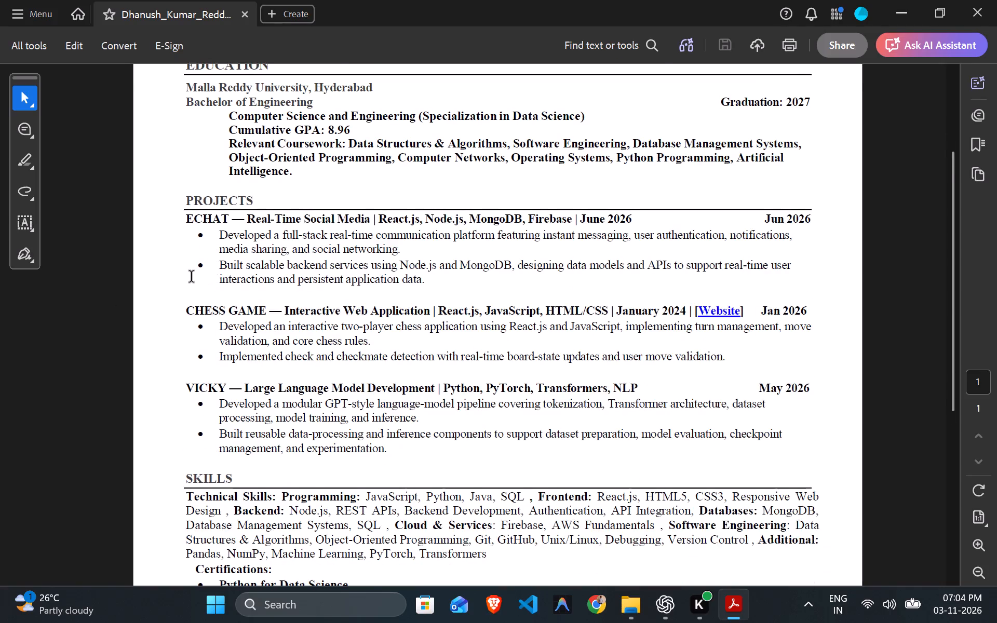
pyautogui.scroll(-5, 192, 277)
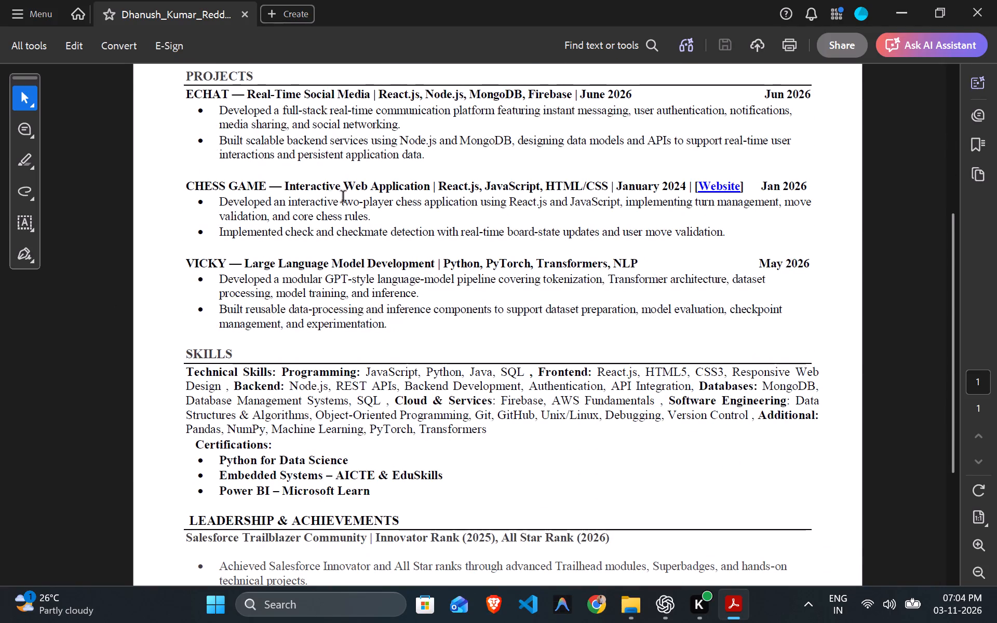
pyautogui.scroll(-3, 325, 199)
pyautogui.scroll(-5, 247, 202)
pyautogui.scroll(-11, 321, 216)
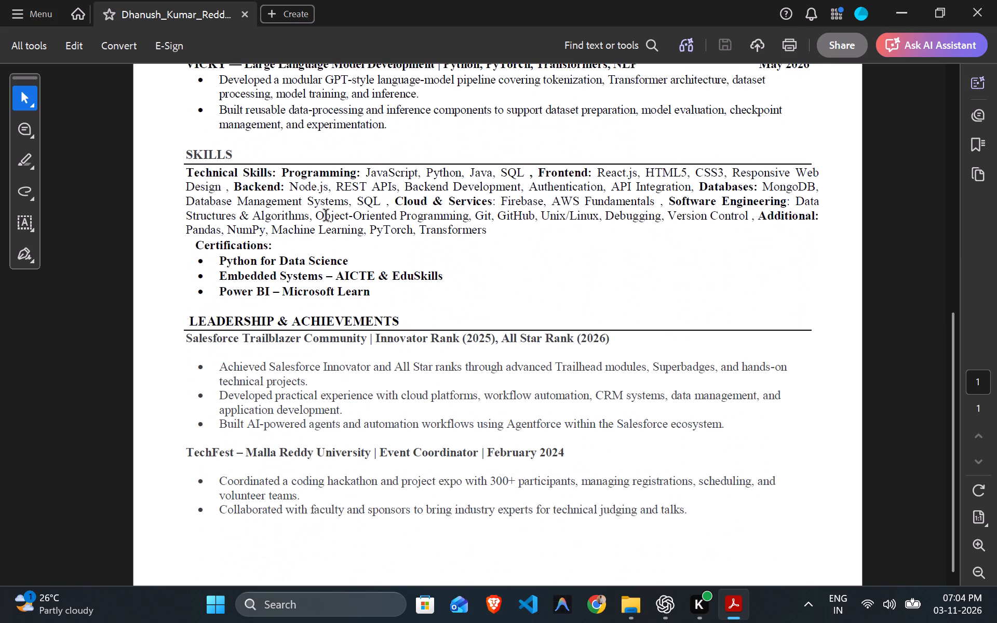
pyautogui.scroll(11, 406, 323)
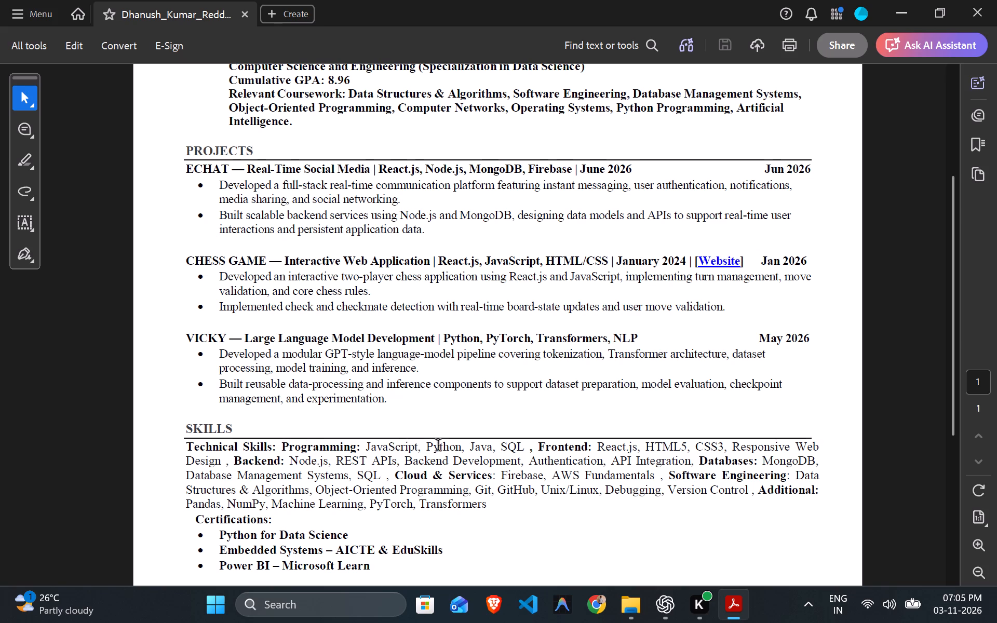
pyautogui.click(527, 449)
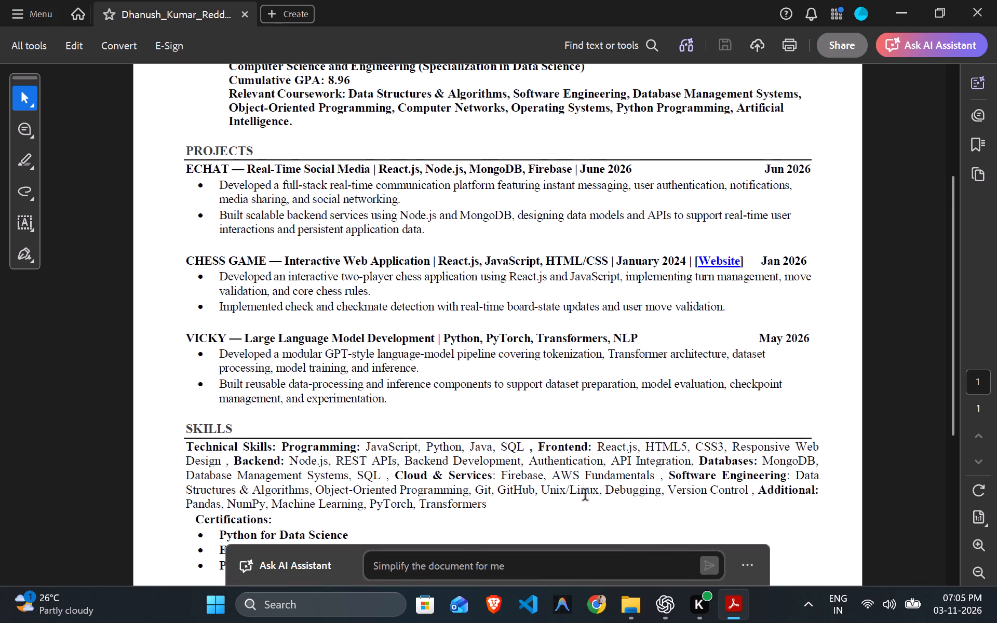
pyautogui.scroll(-2, 720, 464)
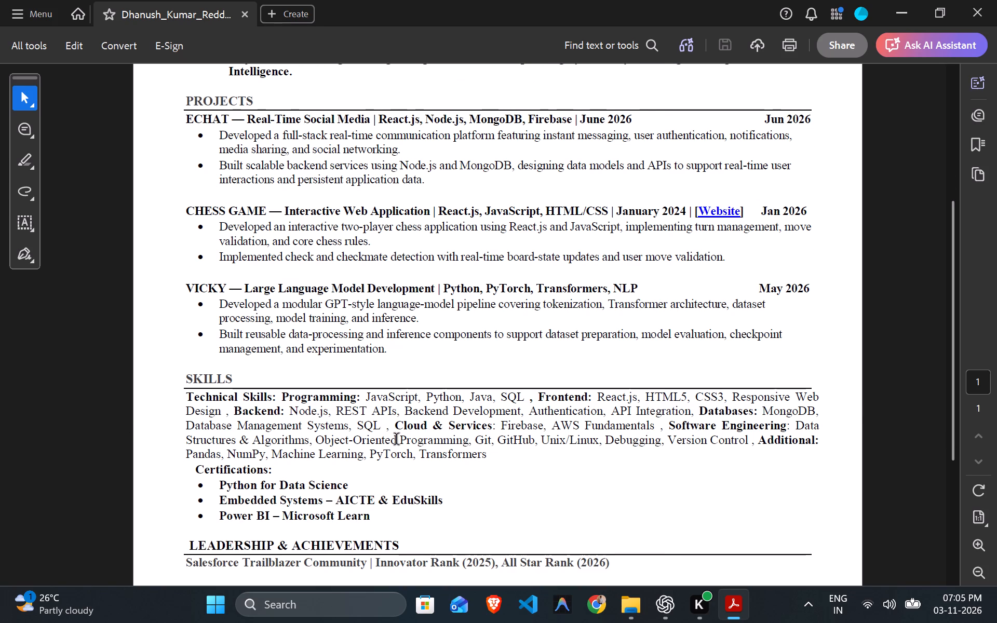
pyautogui.click(996, 0)
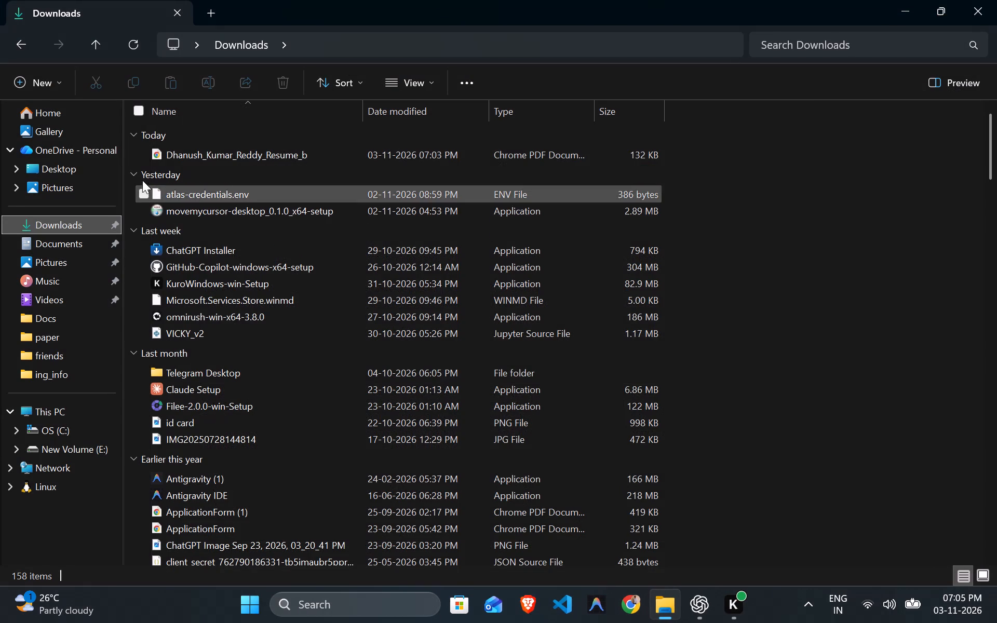
# Delete the previously converted resume PDF from the Downloads folder.
pyautogui.click(166, 154)
pyautogui.click(273, 86)
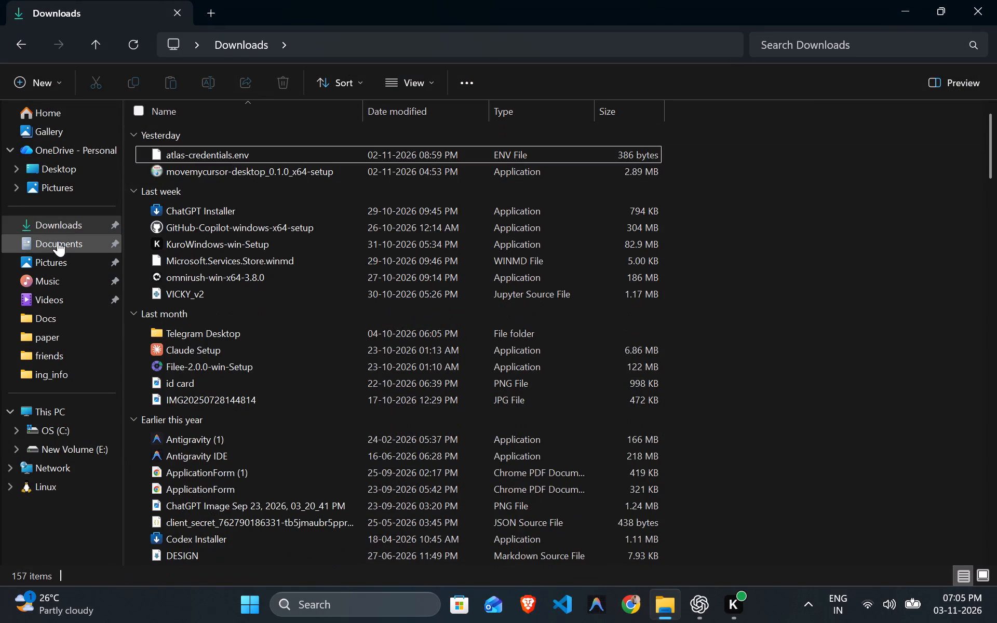
# Open the resume Word document from the Documents folder.
pyautogui.click(58, 245)
pyautogui.doubleClick(216, 220)
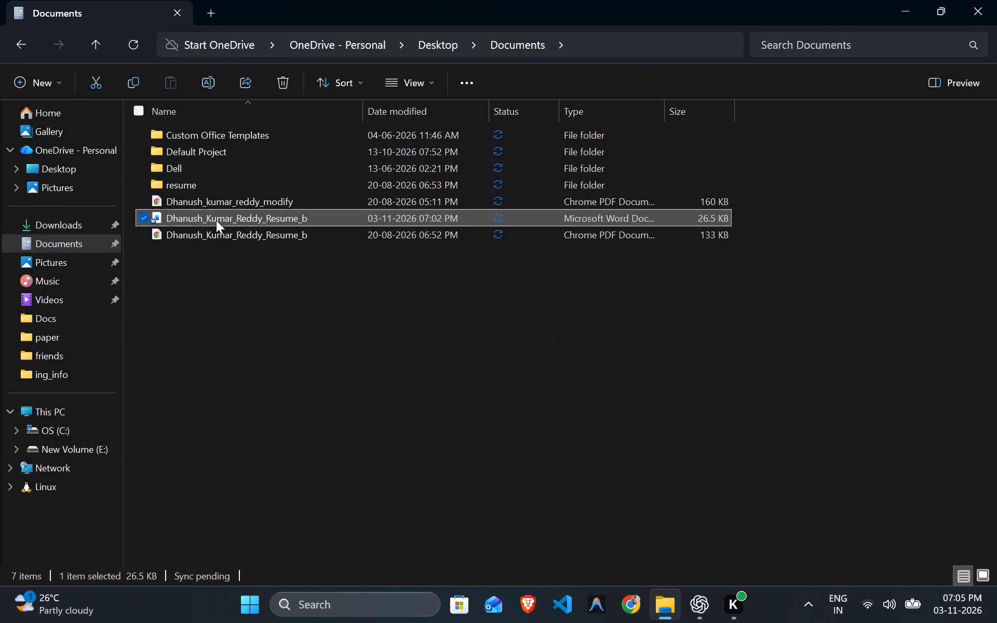
# In the Programming list under Technical Skills, replace SQL with c, spacing the ending as "Java , c".
pyautogui.scroll(-5, 540, 354)
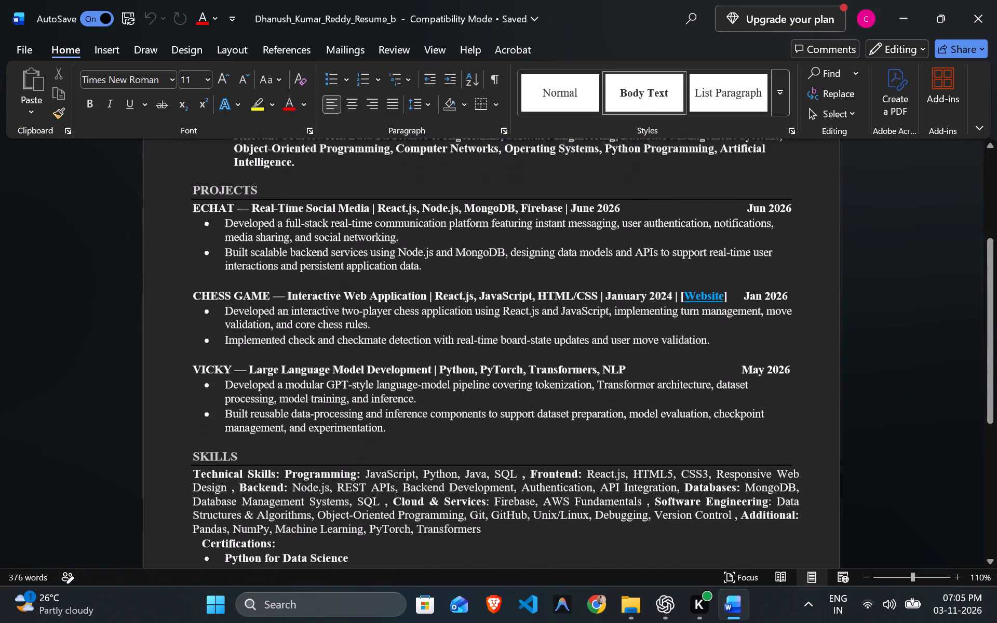
pyautogui.scroll(-3, 523, 492)
pyautogui.click(518, 337)
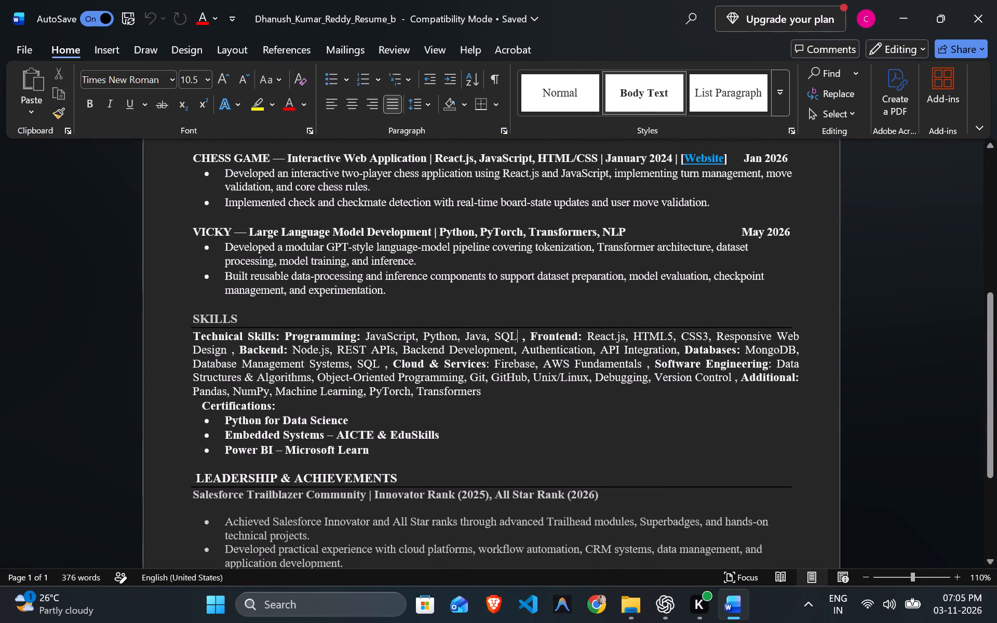
pyautogui.press('BackSpace')
pyautogui.press('BackSpace')
pyautogui.press('BackSpace')
pyautogui.press('BackSpace')
pyautogui.press('BackSpace')
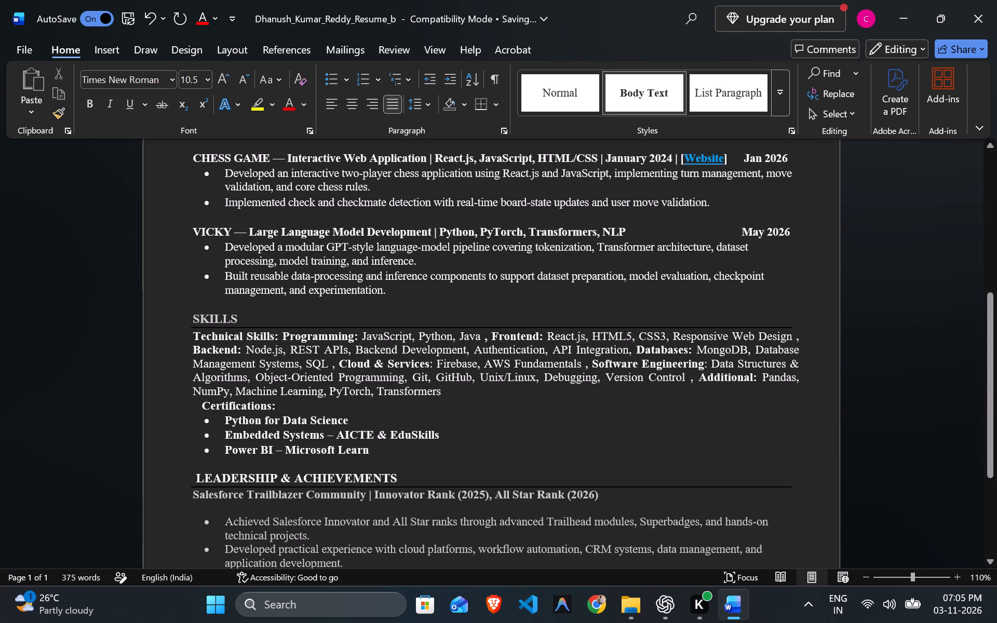
pyautogui.press(',')
pyautogui.press('c')
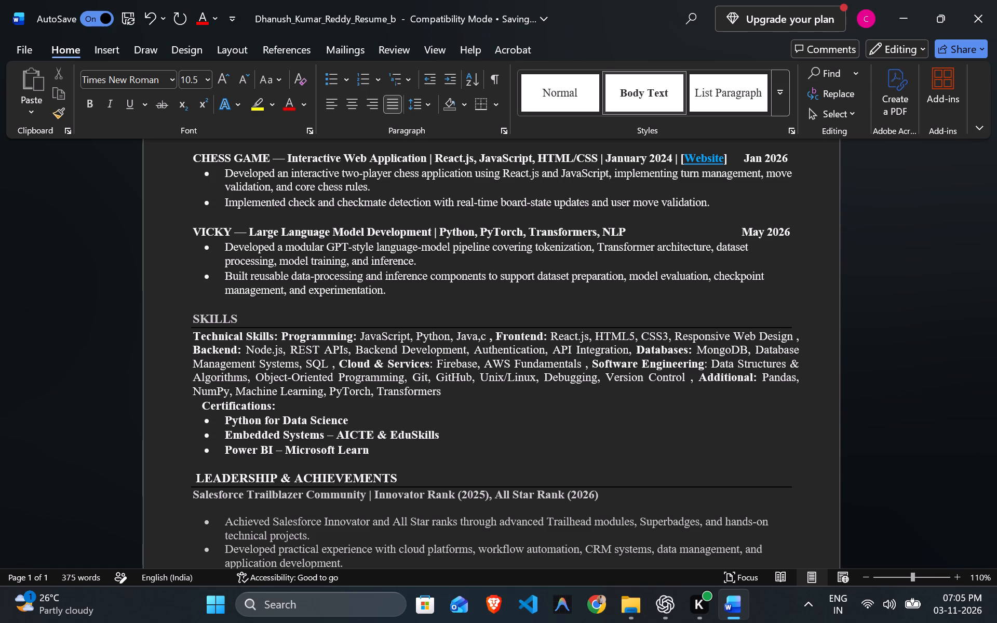
pyautogui.click(477, 339)
pyautogui.press('space')
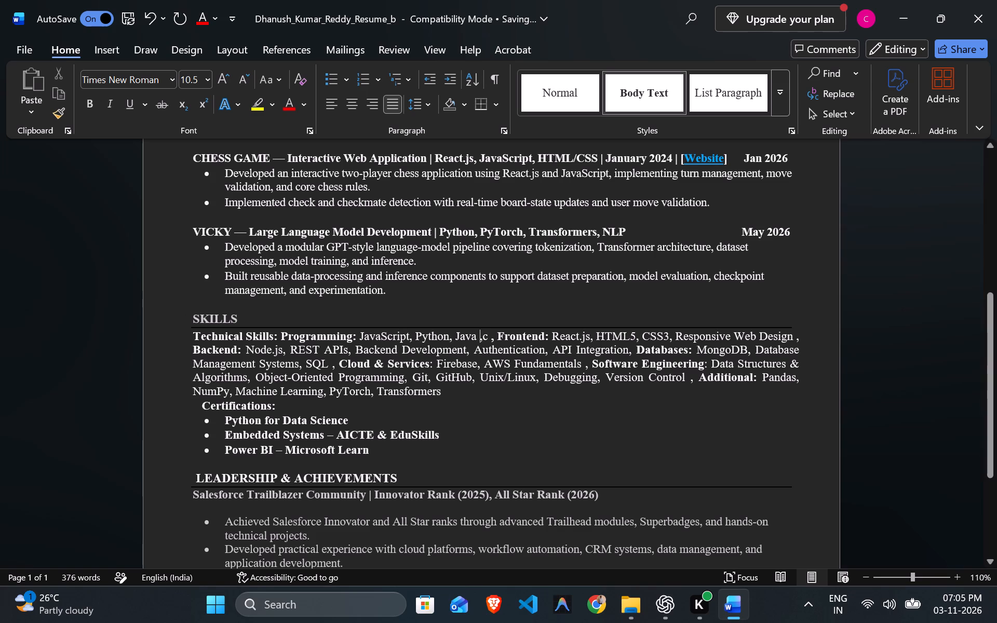
pyautogui.click(481, 338)
pyautogui.press('space')
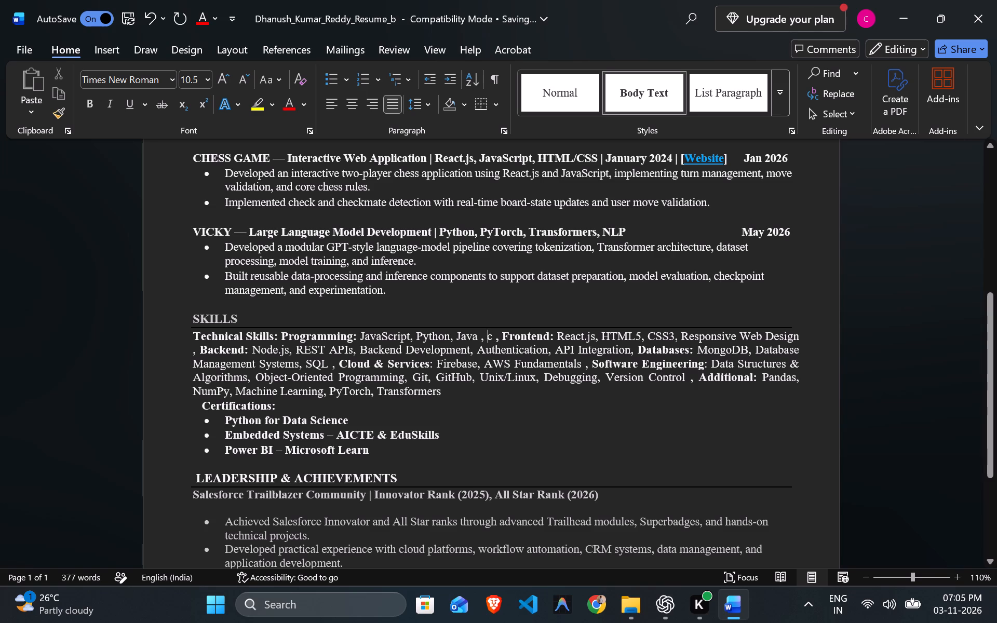
# Save the edited resume document and close Word.
pyautogui.hotkey('ctrl', 's')
pyautogui.scroll(-4, 333, 425)
pyautogui.scroll(-6, 344, 267)
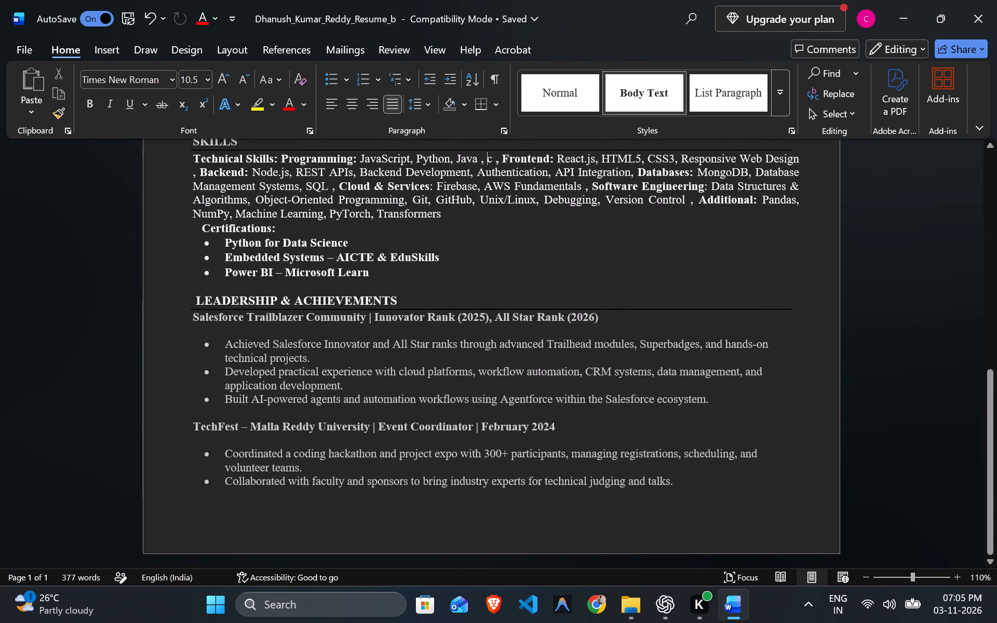
pyautogui.click(996, 0)
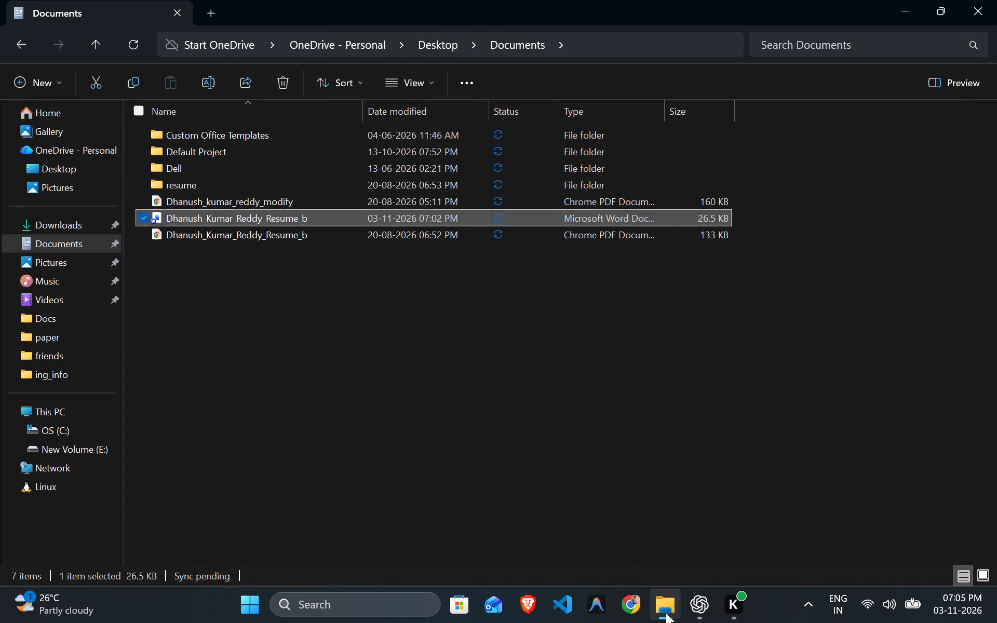
# In Chrome, search Google for "doc to pdf" and open the iLovePDF Word to PDF converter.
pyautogui.click(627, 607)
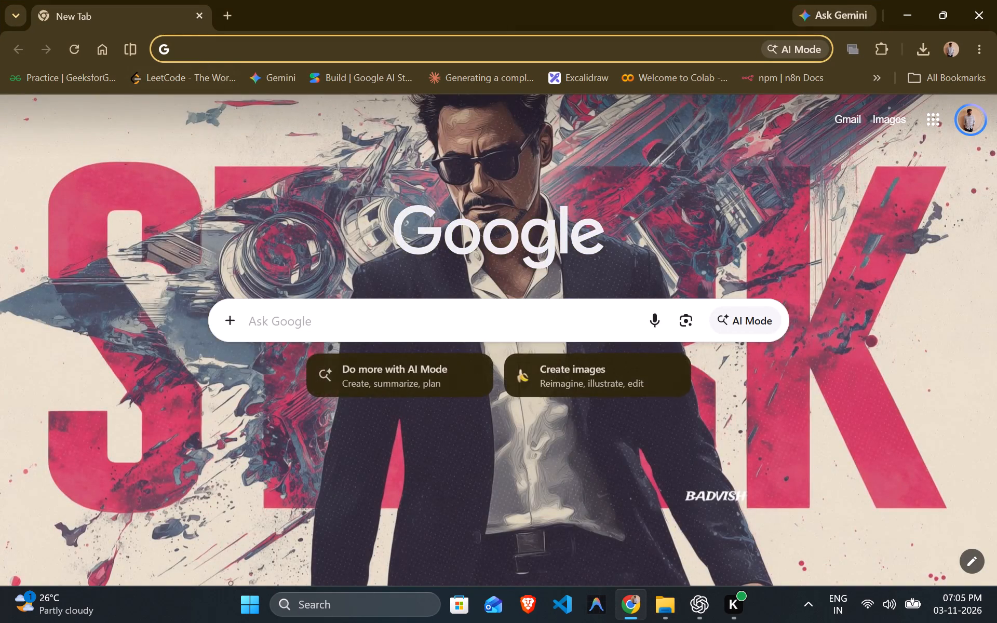
pyautogui.click(216, 50)
pyautogui.click(224, 77)
pyautogui.click(190, 291)
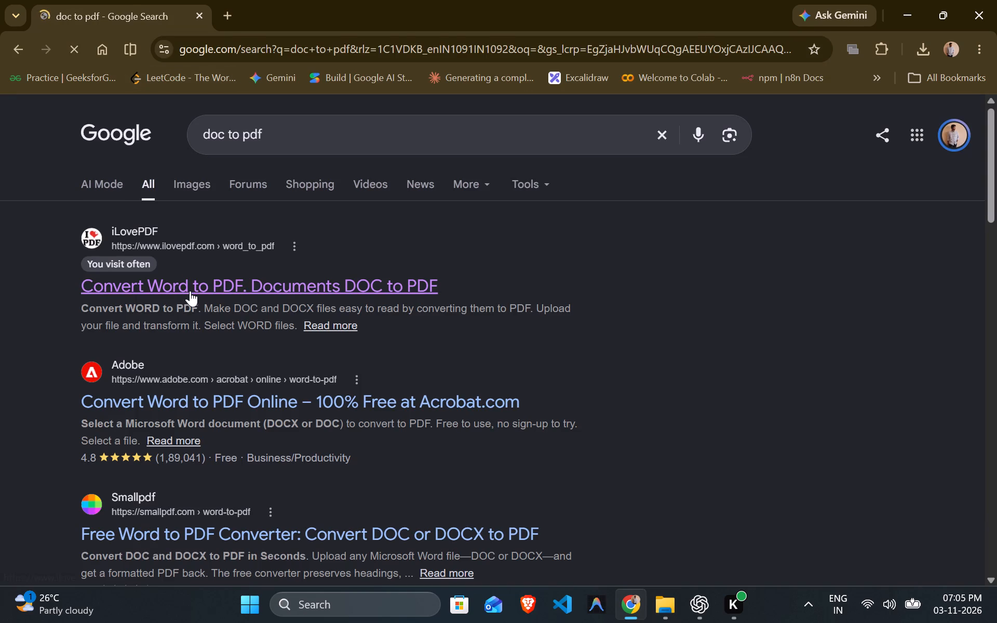
# Convert the updated resume Word file from the Documents folder to PDF, download the result and close the browser.
pyautogui.click(460, 279)
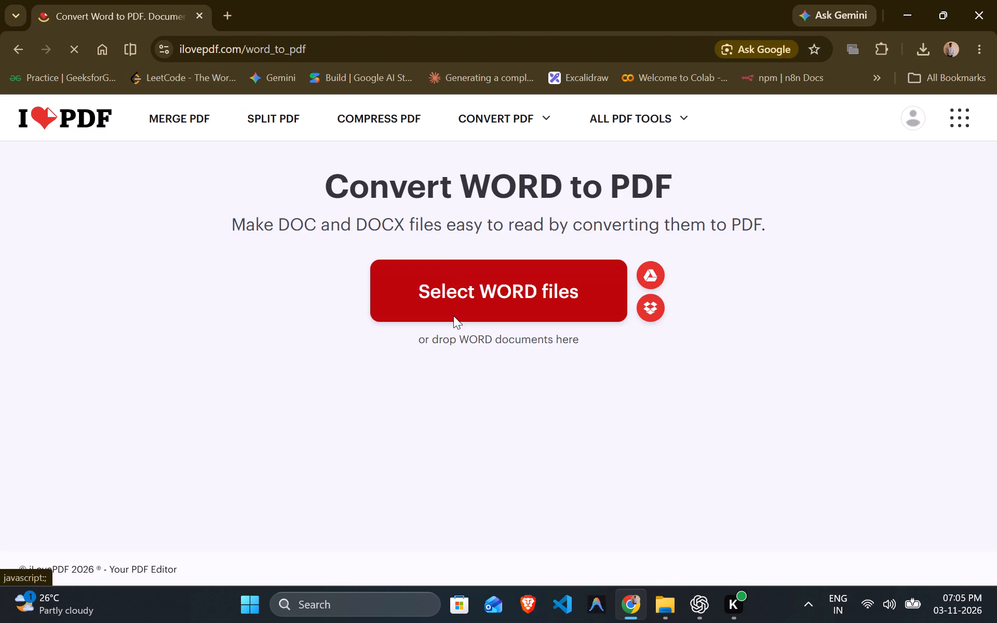
pyautogui.click(206, 185)
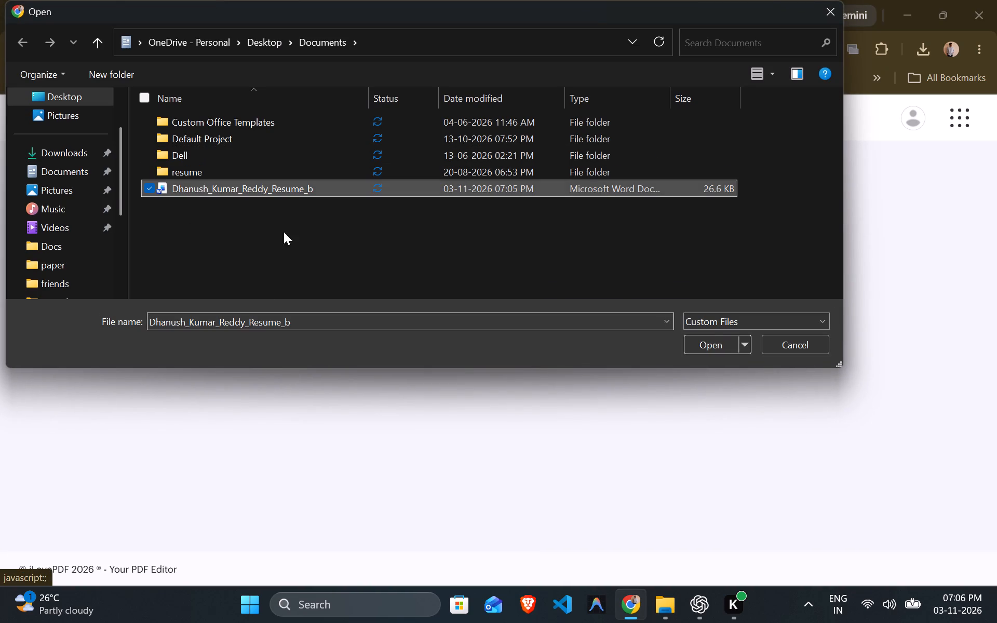
pyautogui.click(730, 353)
pyautogui.click(897, 542)
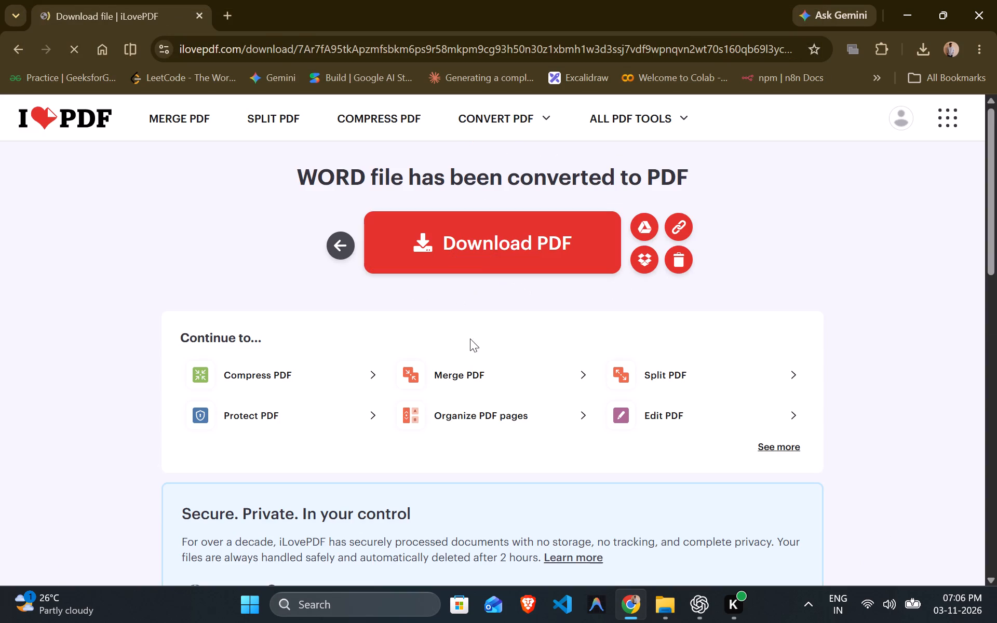
pyautogui.click(478, 245)
pyautogui.click(996, 0)
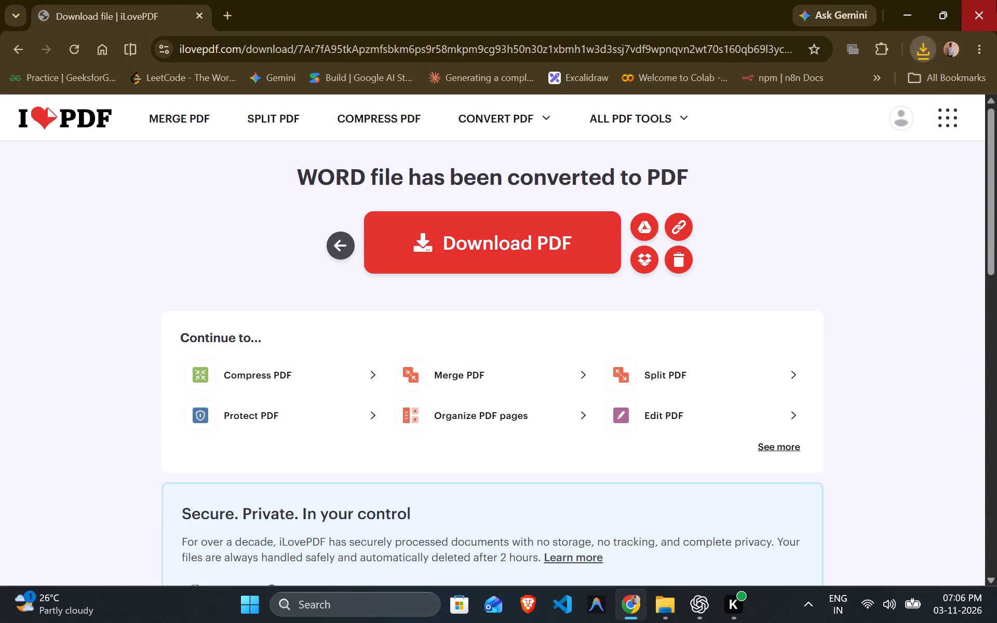
# Open the new resume PDF from the Downloads folder in Chrome, examine its skills and overall layout, and close it.
pyautogui.click(48, 223)
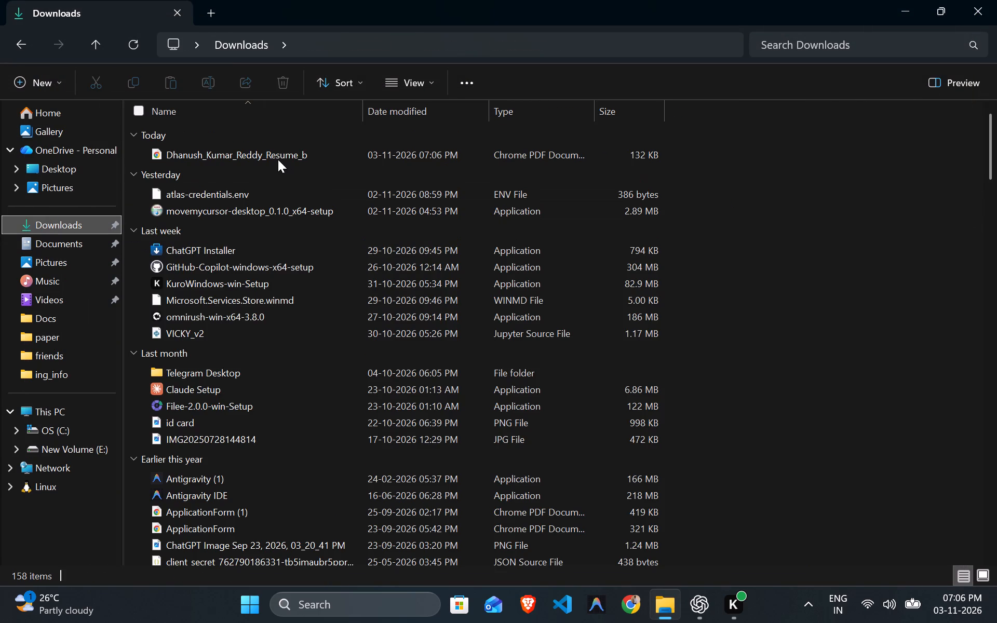
pyautogui.doubleClick(278, 159)
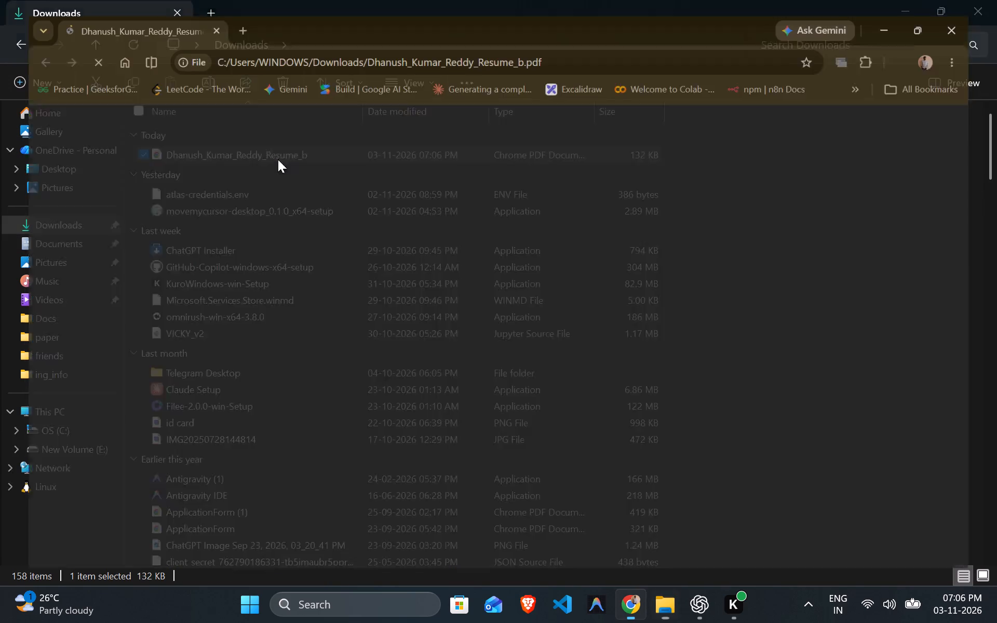
pyautogui.scroll(-7, 488, 240)
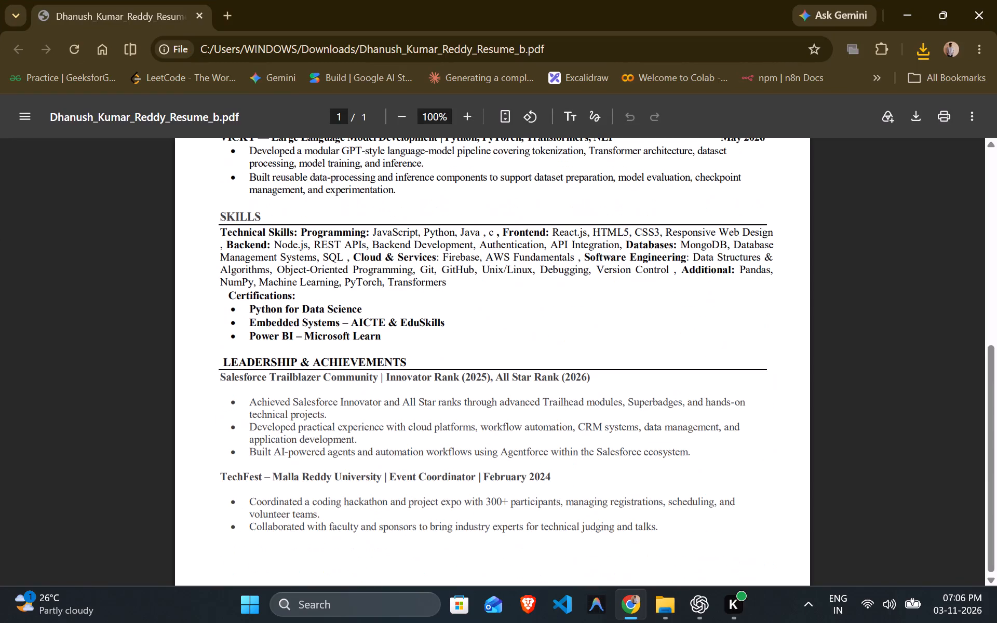
pyautogui.scroll(-3, 487, 254)
pyautogui.scroll(4, 543, 461)
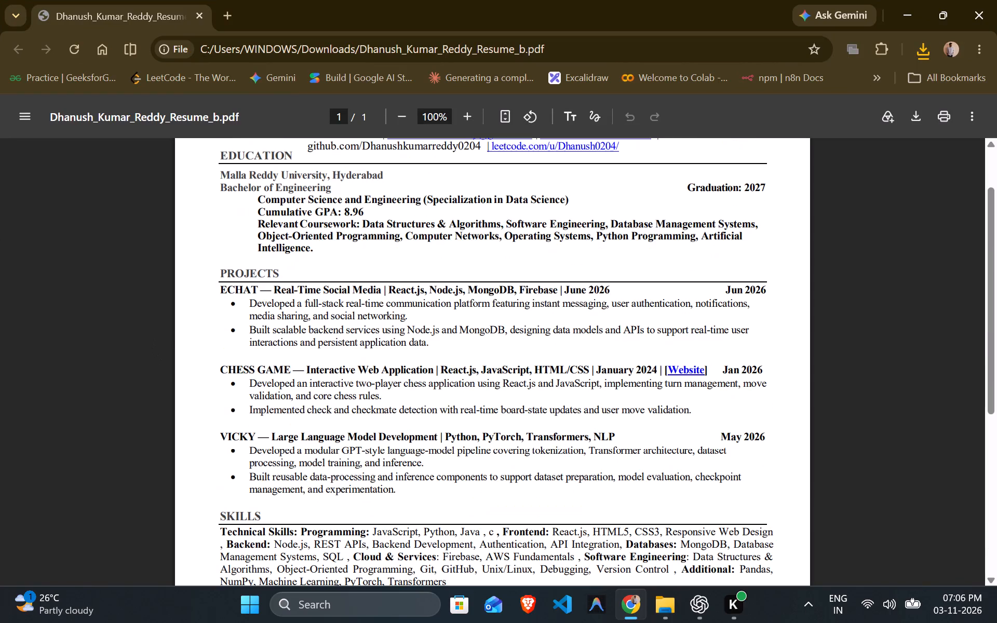
pyautogui.scroll(2, 291, 399)
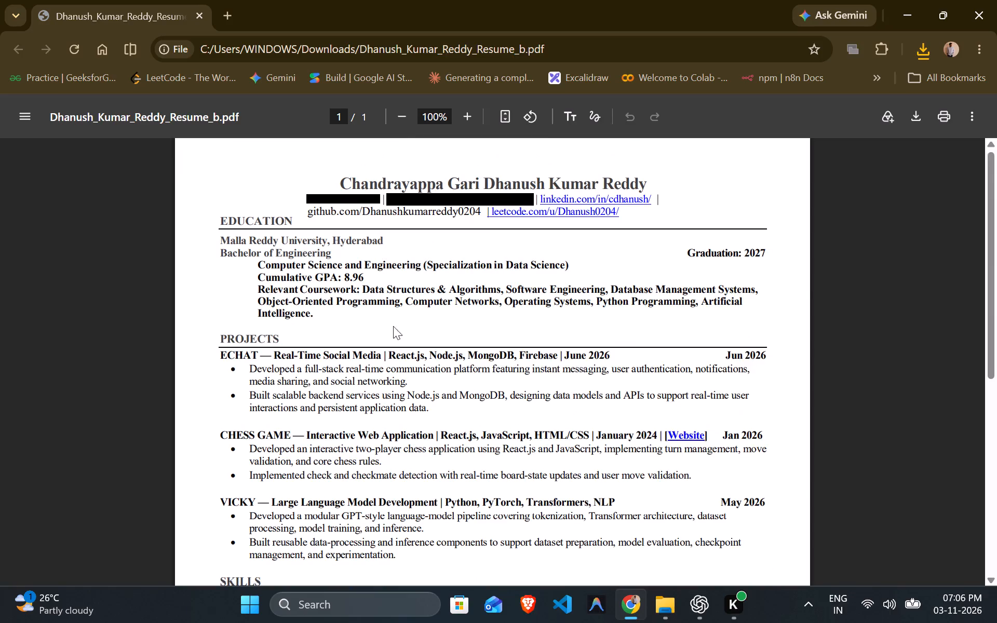
pyautogui.scroll(1, 489, 354)
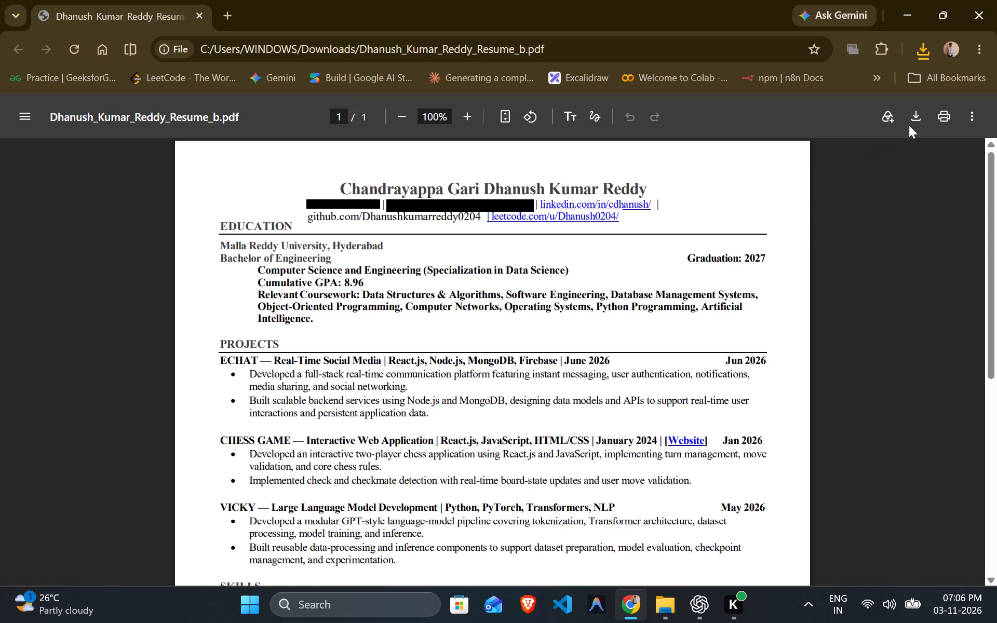
pyautogui.click(996, 0)
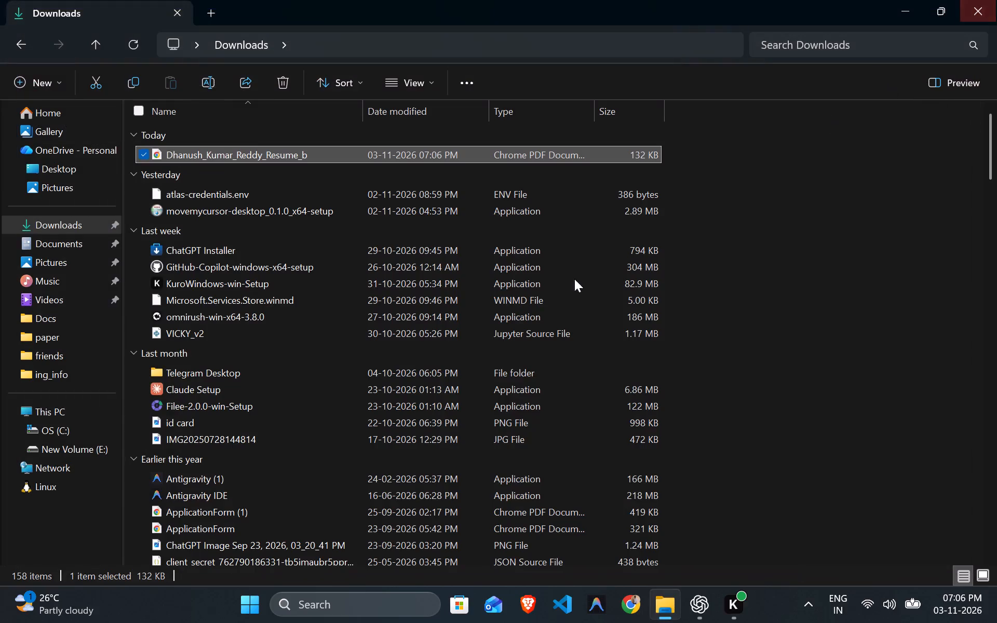